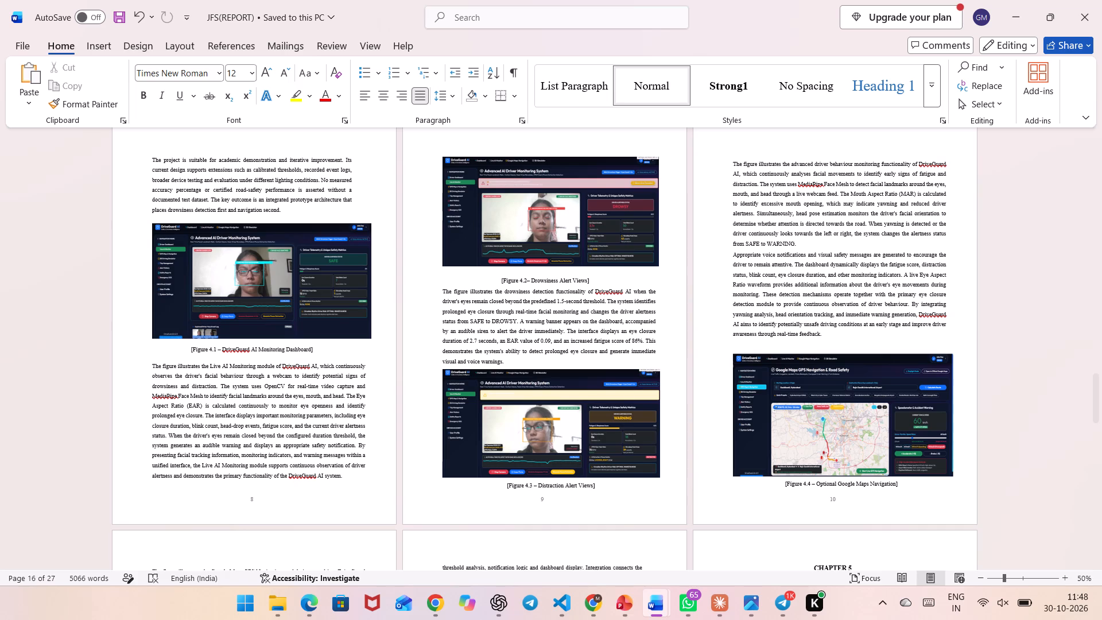
Set a right indent of -1 cm for the text from the first 4.2 Discussions paragraph through the end of section 4.3.
scroll(480, 339, "down", 2)
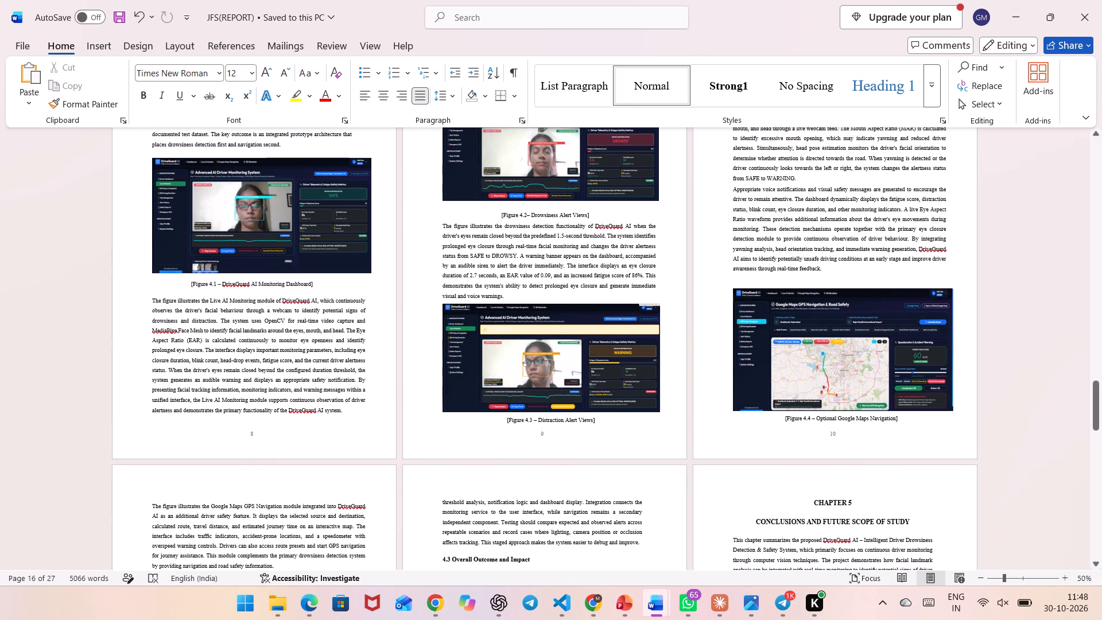
scroll(515, 398, "down", 9)
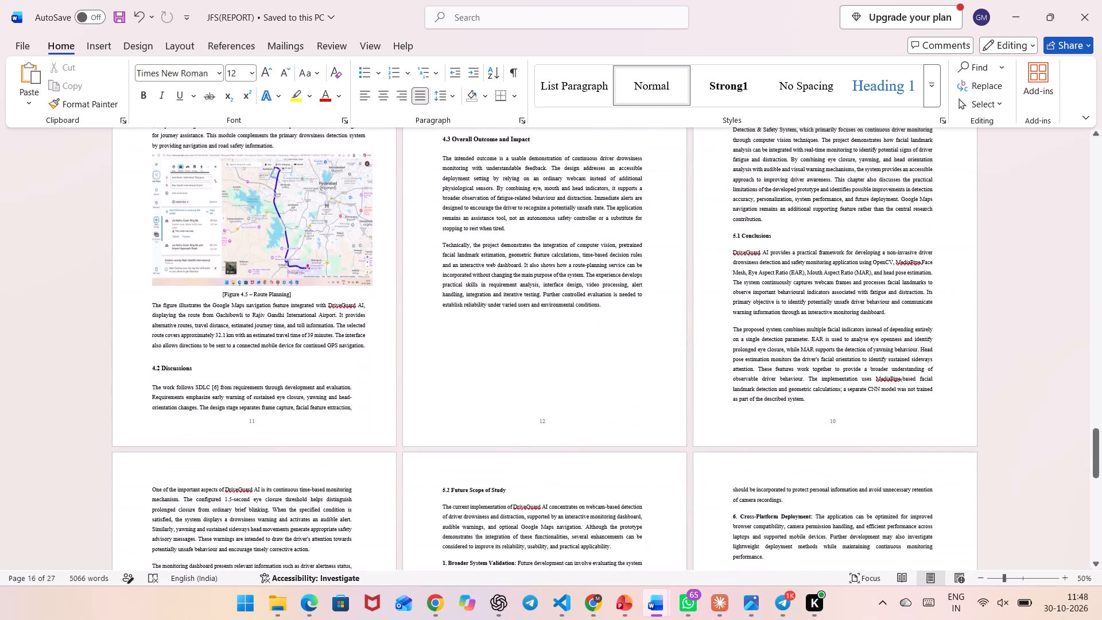
scroll(515, 398, "up", 2, "ctrl")
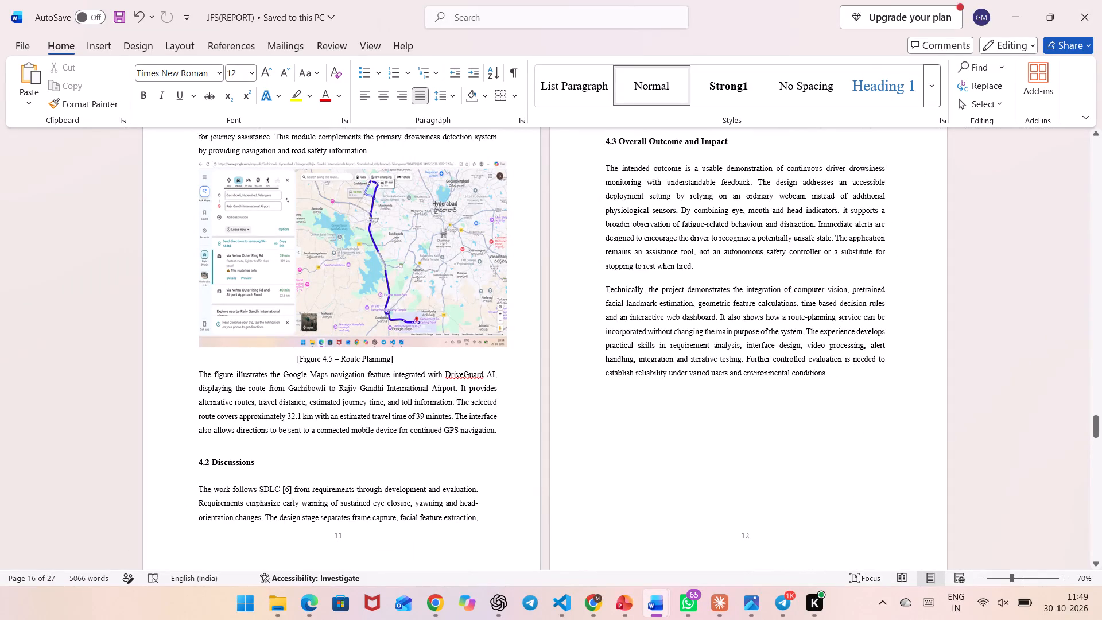
left_click_drag(507, 435, 439, 417)
left_click(475, 420)
left_click(498, 439)
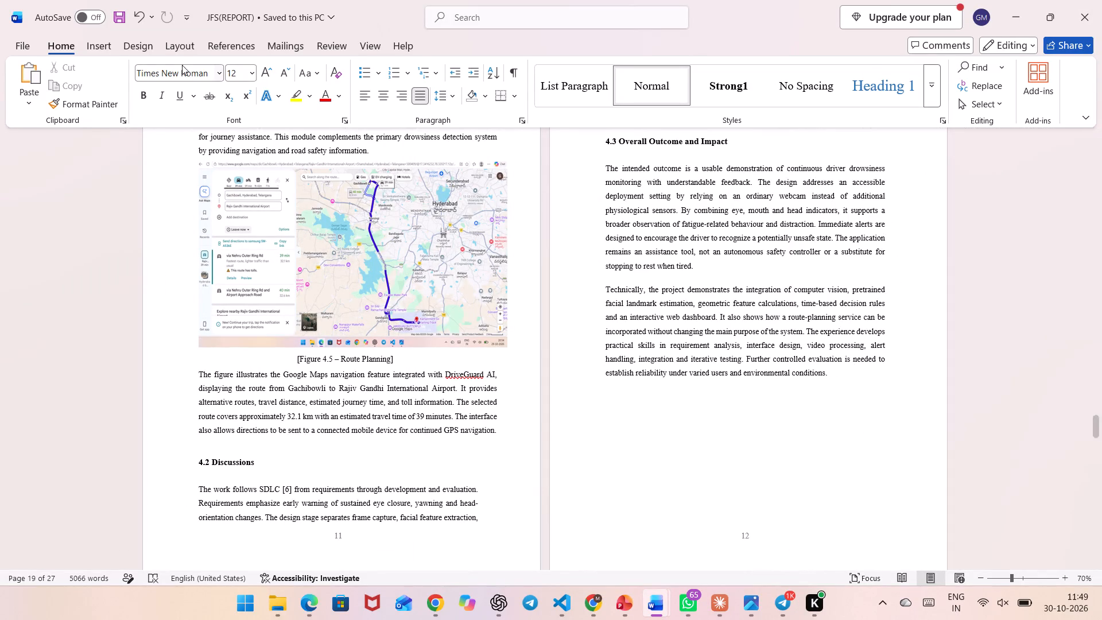
left_click(177, 44)
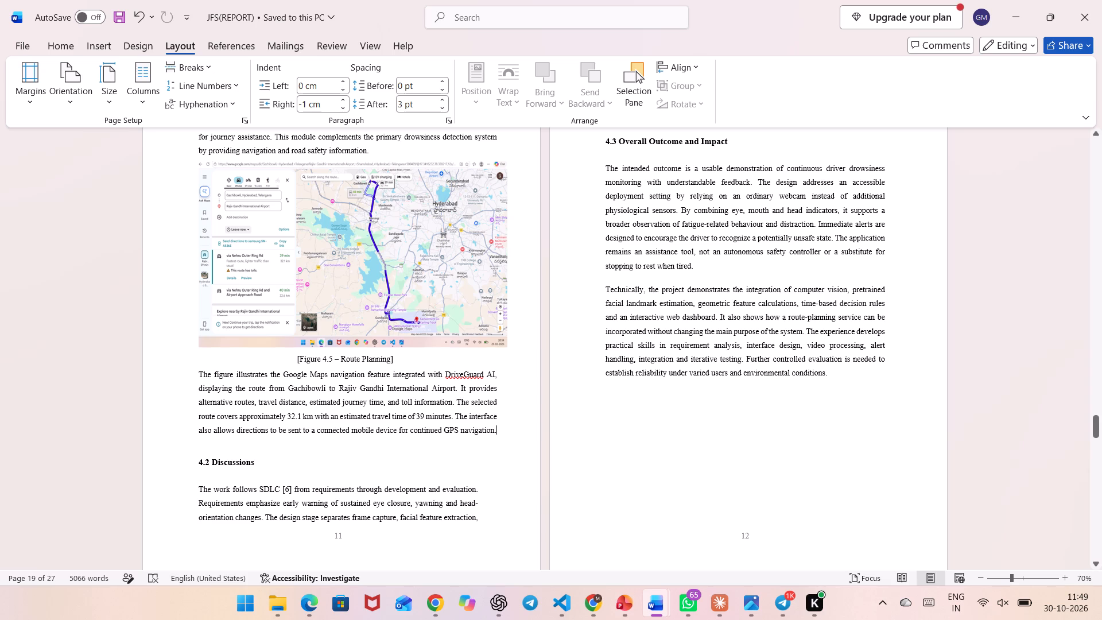
left_click_drag(195, 486, 600, 540)
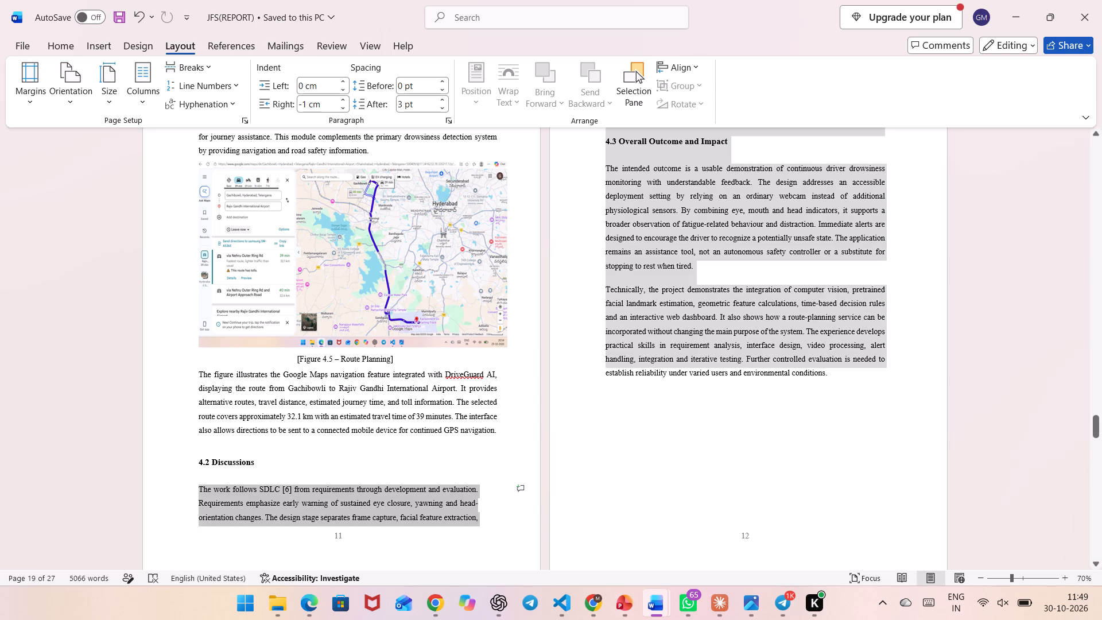
left_click_drag(600, 540, 833, 372)
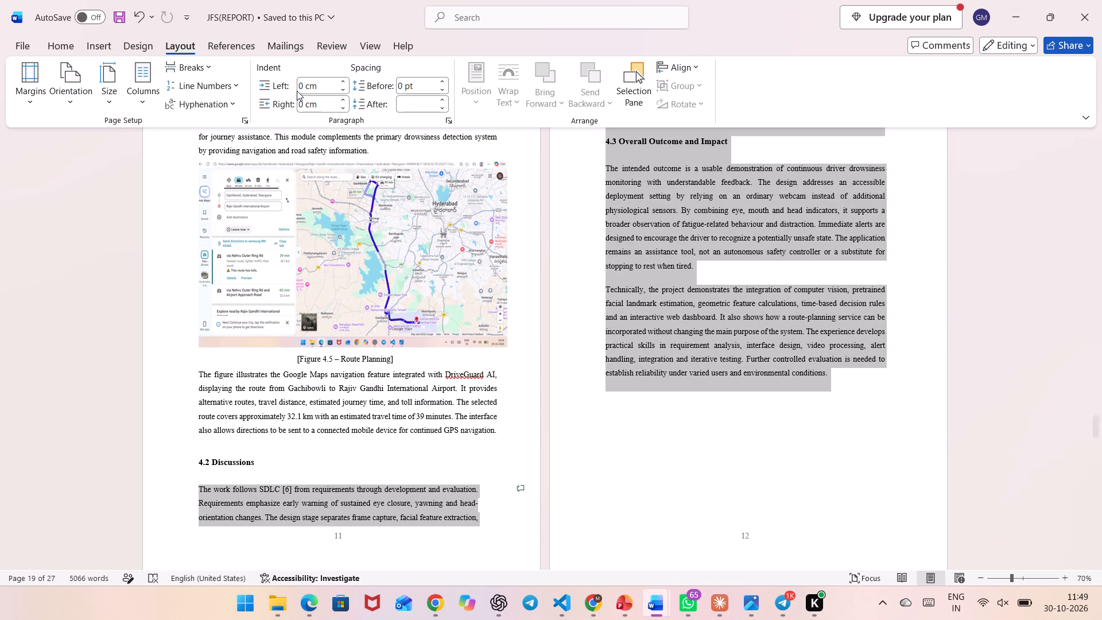
left_click(319, 102)
type("-1")
key("Return")
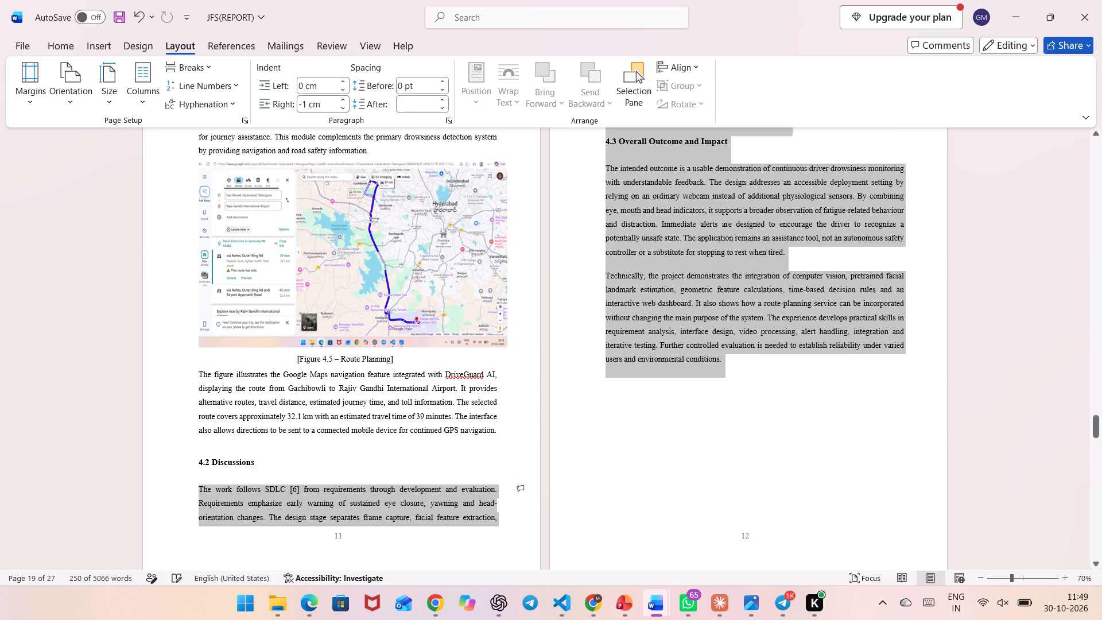
left_click(851, 484)
scroll(851, 484, "up", 1)
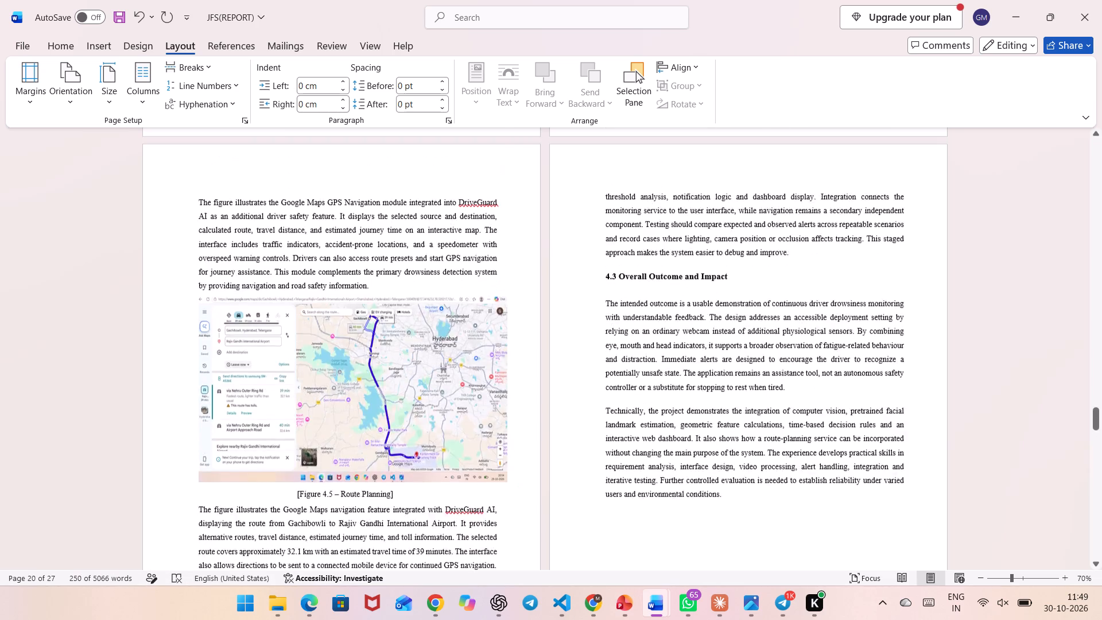
scroll(851, 484, "up", 3)
scroll(880, 346, "down", 3)
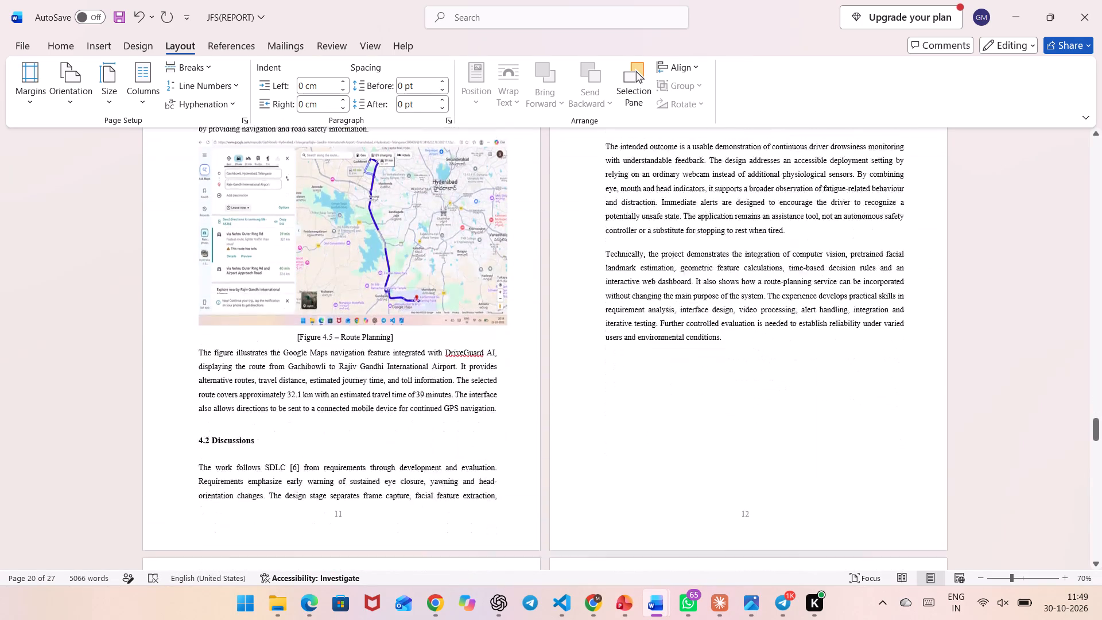
scroll(880, 346, "down", 1)
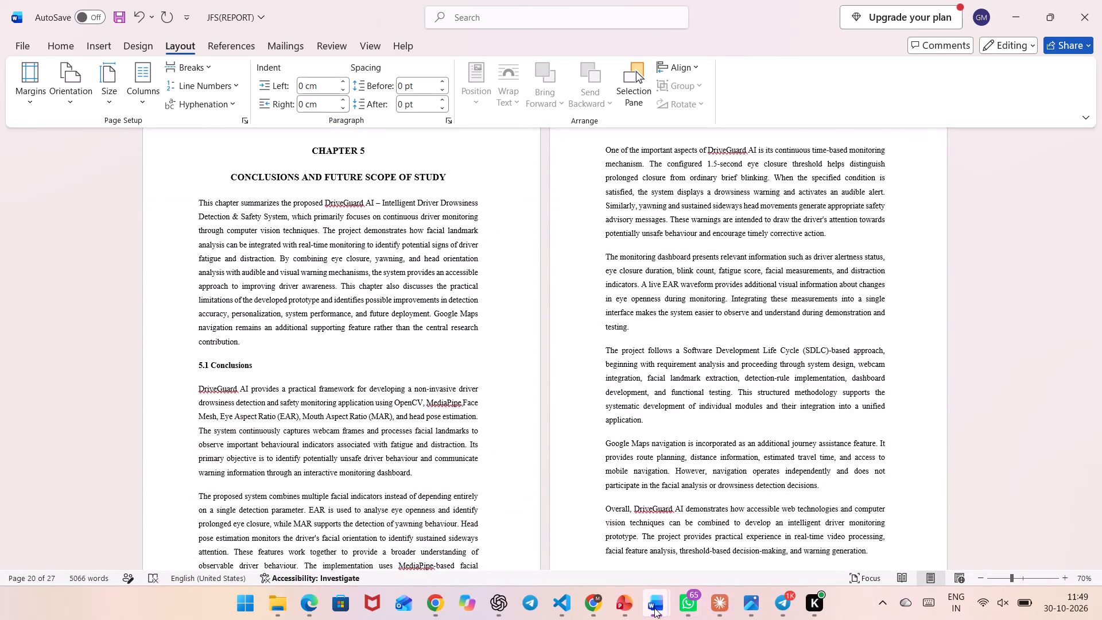
Switch to the SmartMed_Full_Project_Report document and review Chapter 4's figures, descriptions and discussion sections.
left_click(622, 534)
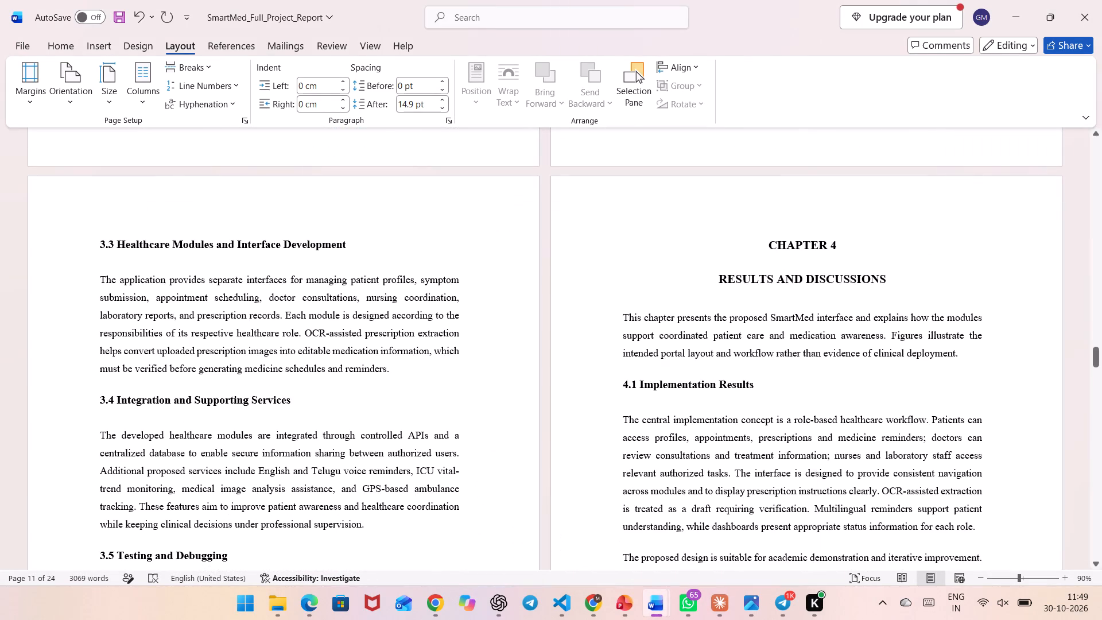
scroll(643, 324, "down", 1)
scroll(359, 344, "down", 4)
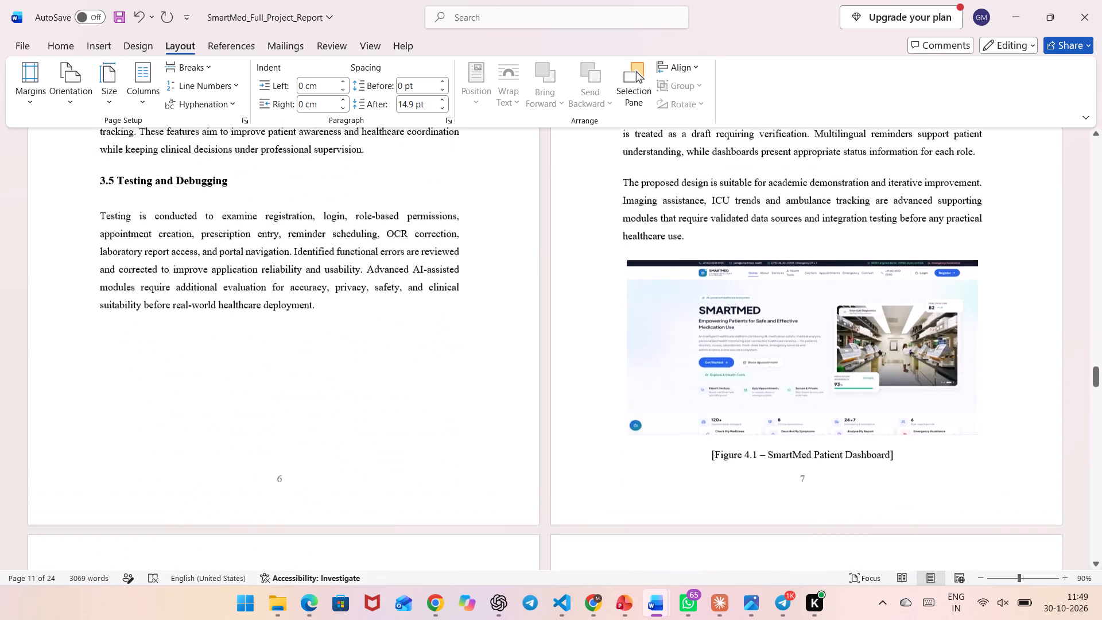
scroll(359, 344, "down", 6)
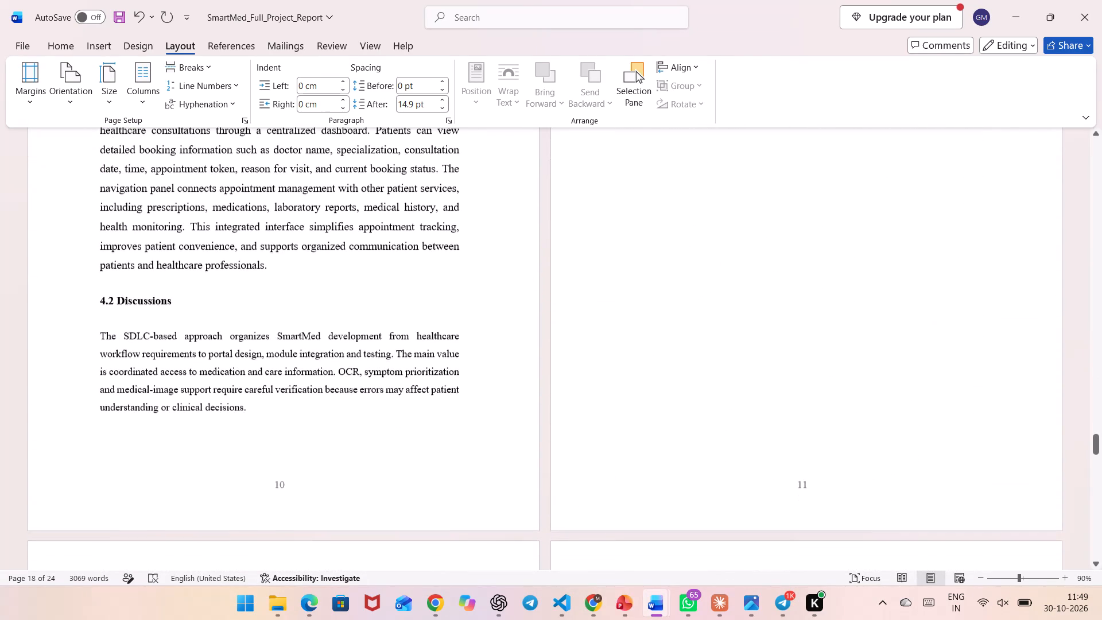
scroll(600, 359, "up", 2)
scroll(600, 359, "down", 1)
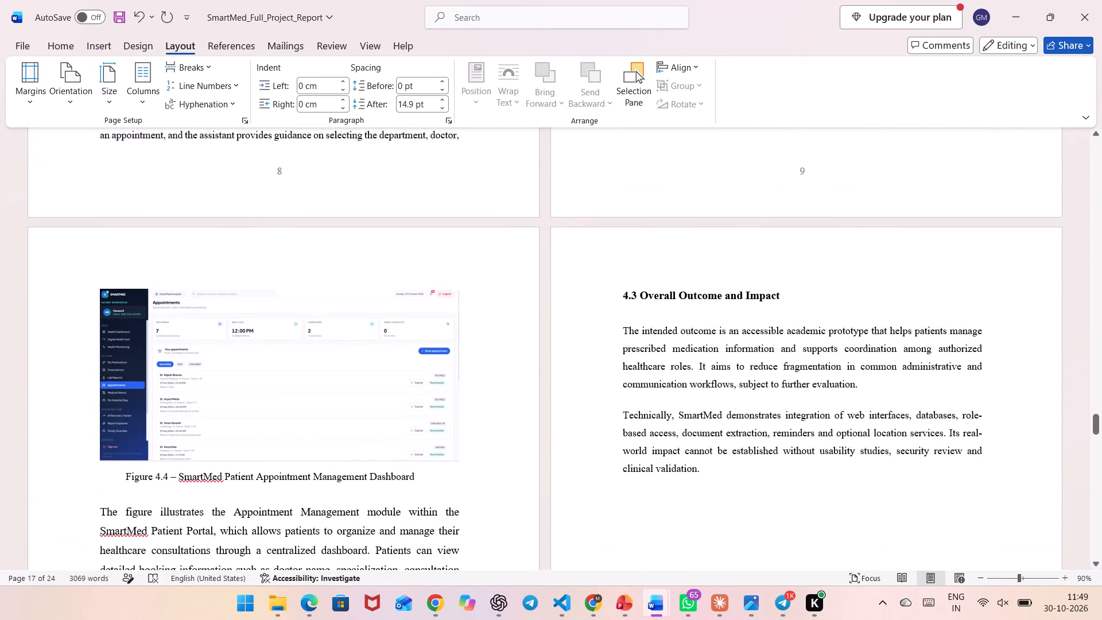
scroll(600, 359, "down", 1)
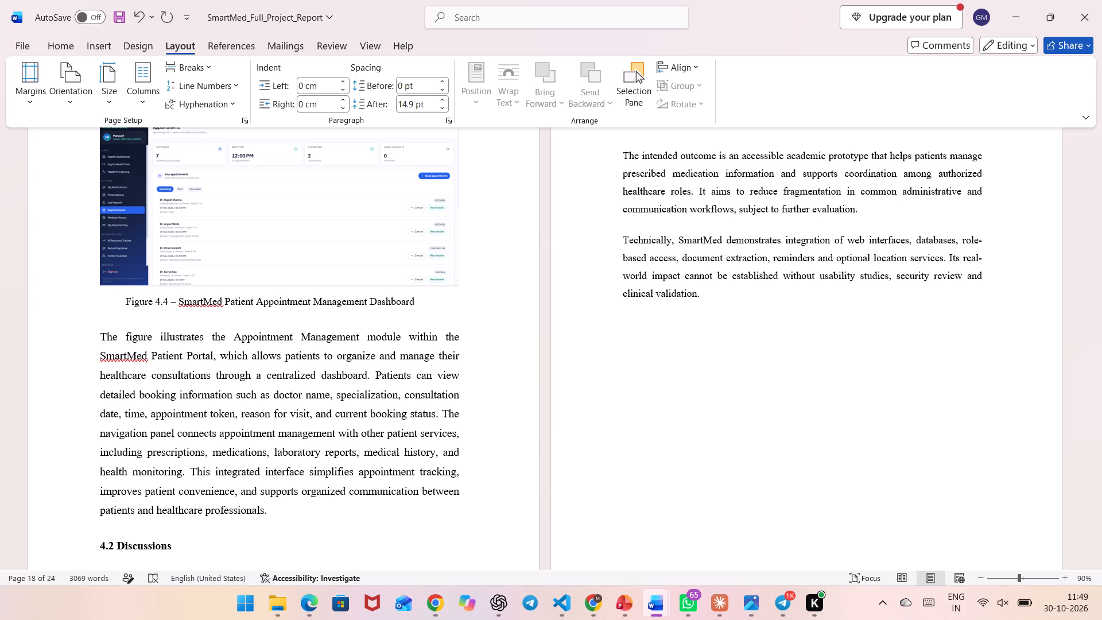
Delete the Figure 4.4 description's last sentence, starting "This integrated interface simplifies", and add a new line above 4.2 Discussions.
left_click(371, 251)
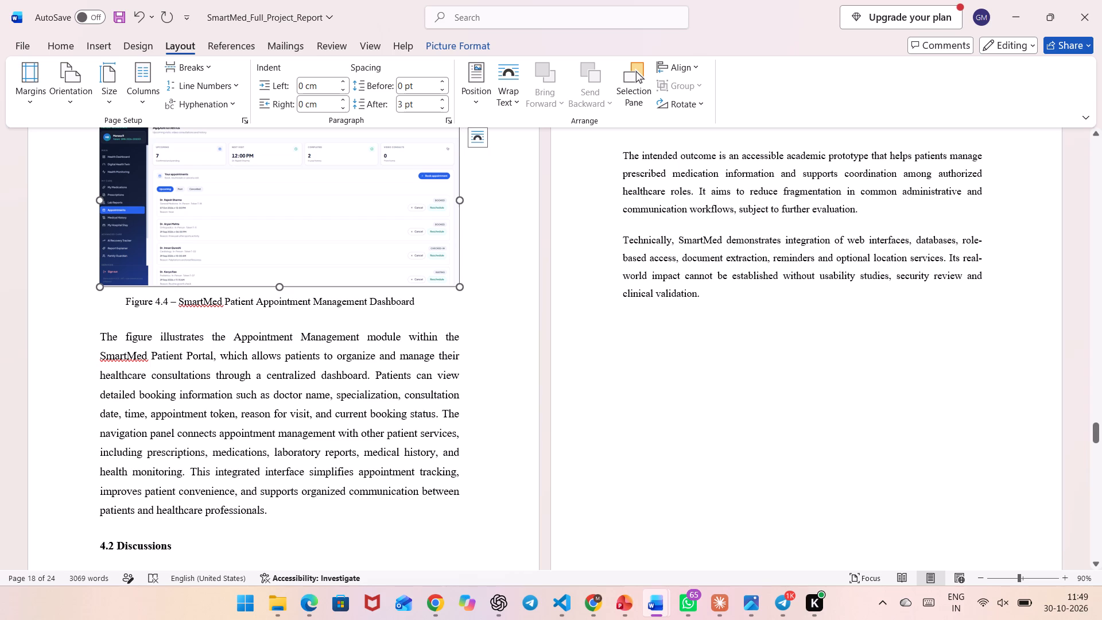
scroll(382, 437, "down", 1)
left_click_drag(443, 382, 451, 385)
left_click_drag(281, 478, 205, 444)
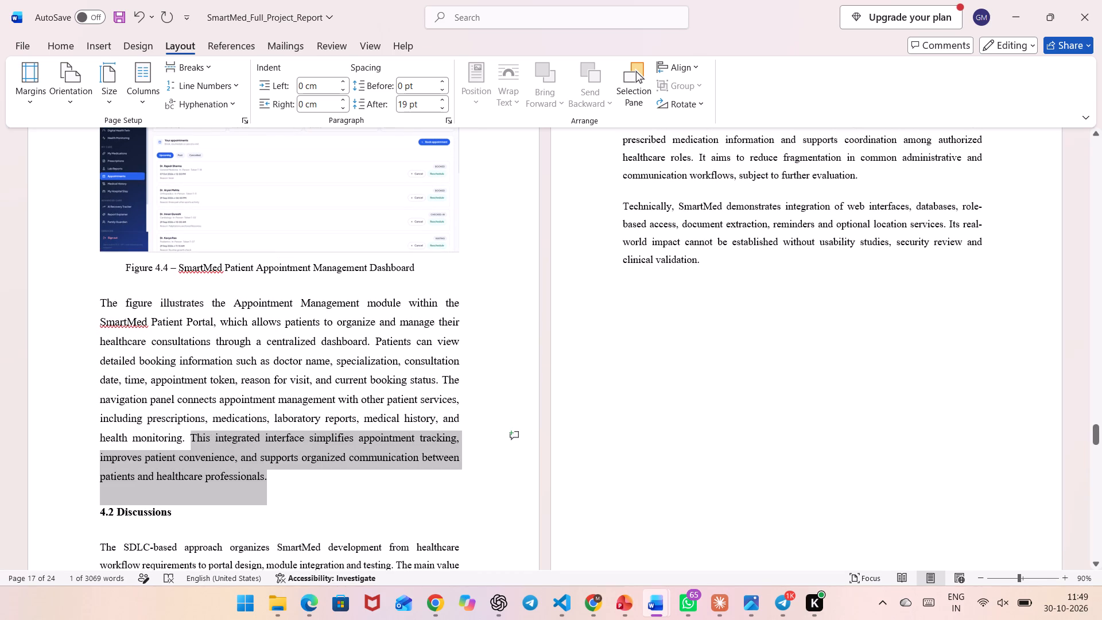
left_click_drag(205, 444, 201, 442)
key("BackSpace")
key("Return")
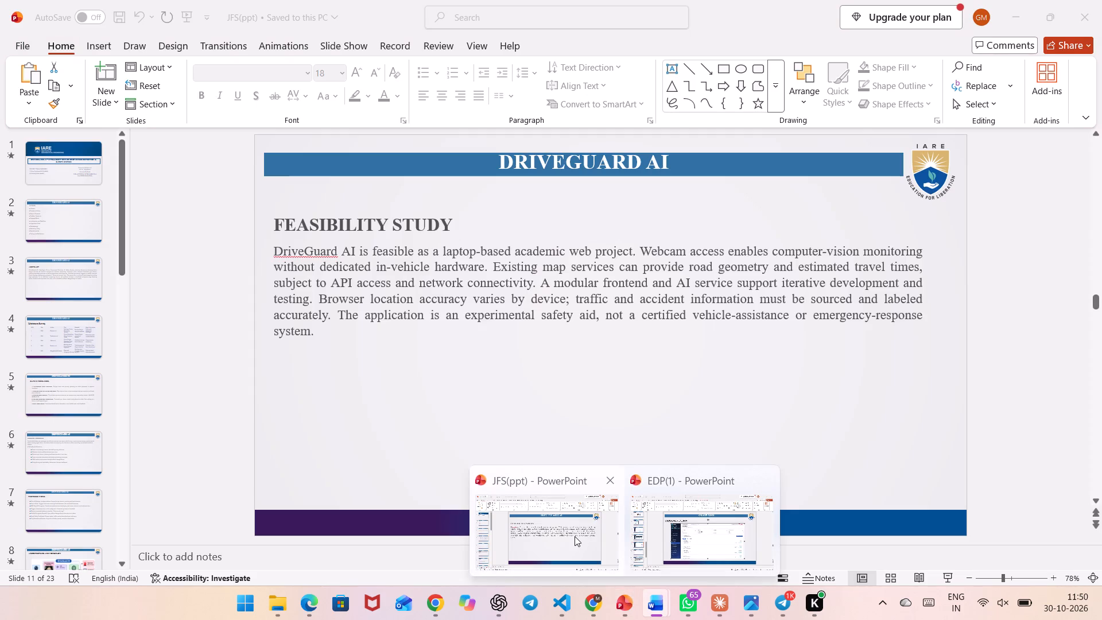
left_click(677, 537)
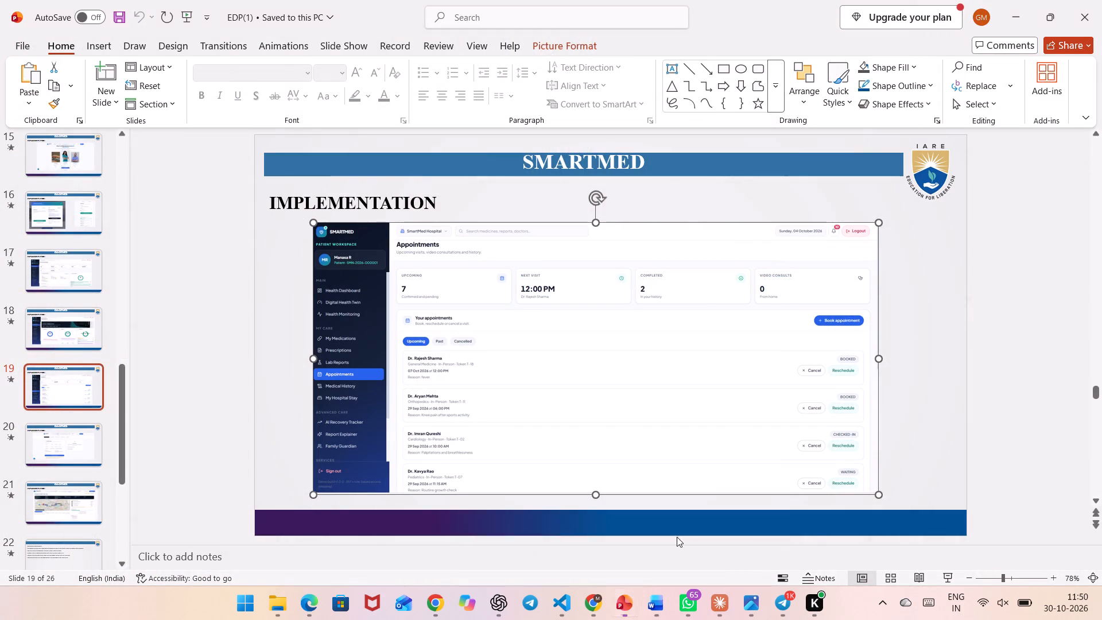
left_click(42, 454)
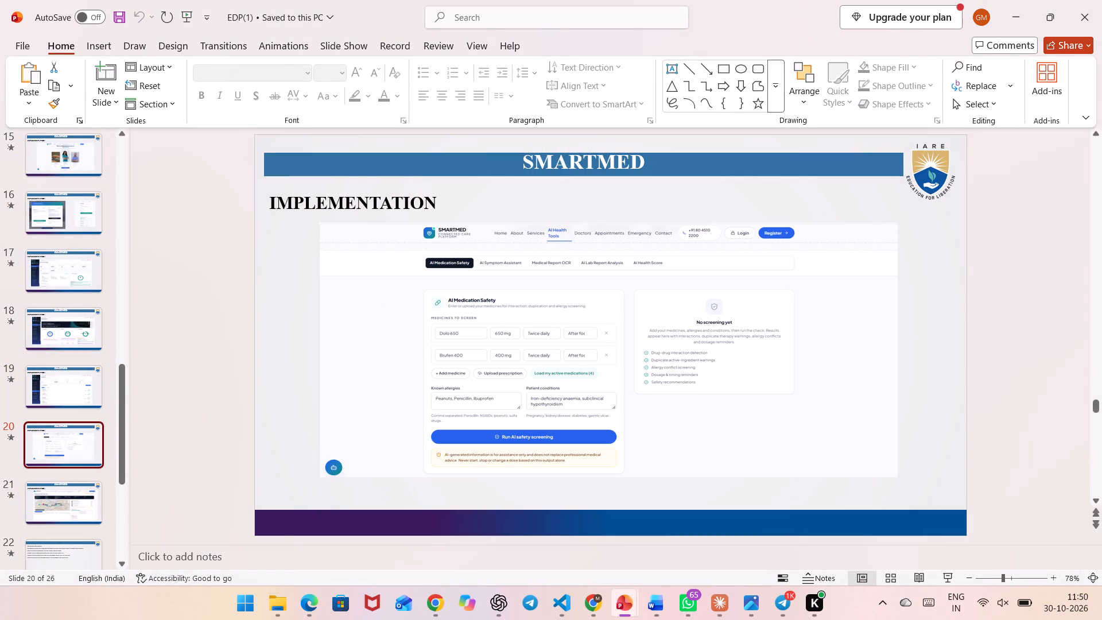
left_click(71, 507)
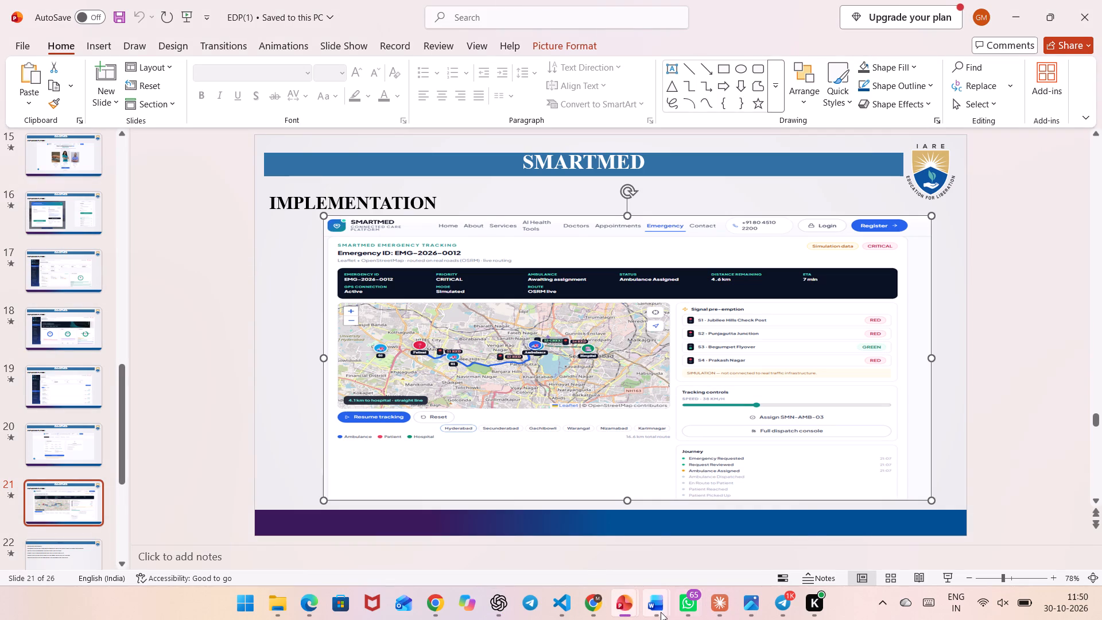
left_click(597, 541)
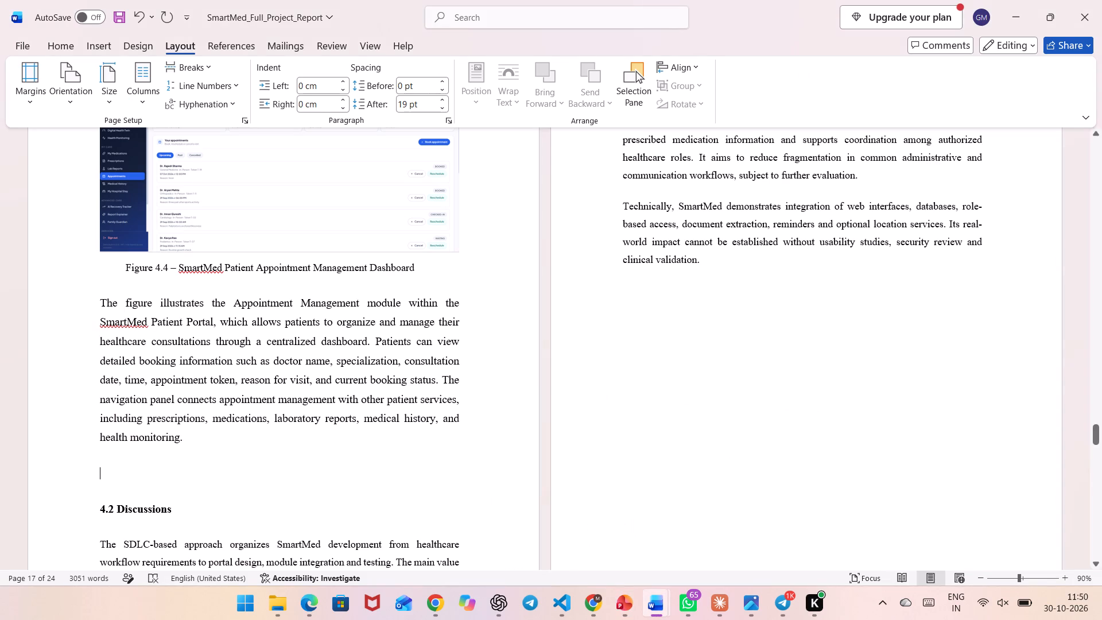
left_click(449, 268)
left_click(206, 440)
key("Return")
key("ctrl+v")
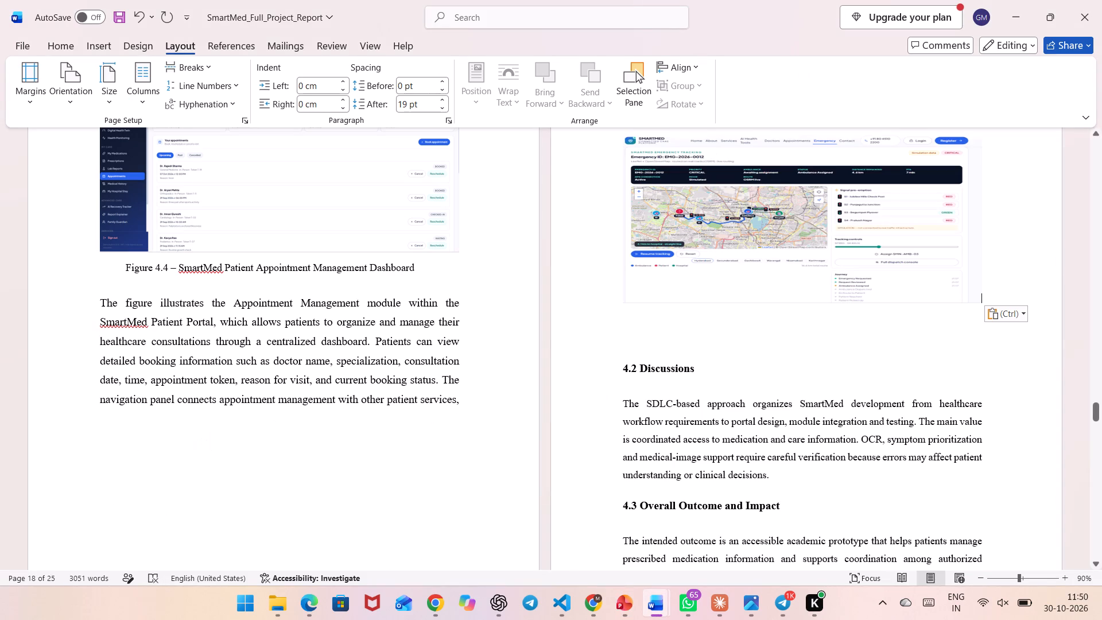
Reduce the pasted emergency tracking screenshot's height while keeping its full text width.
scroll(771, 296, "up", 1)
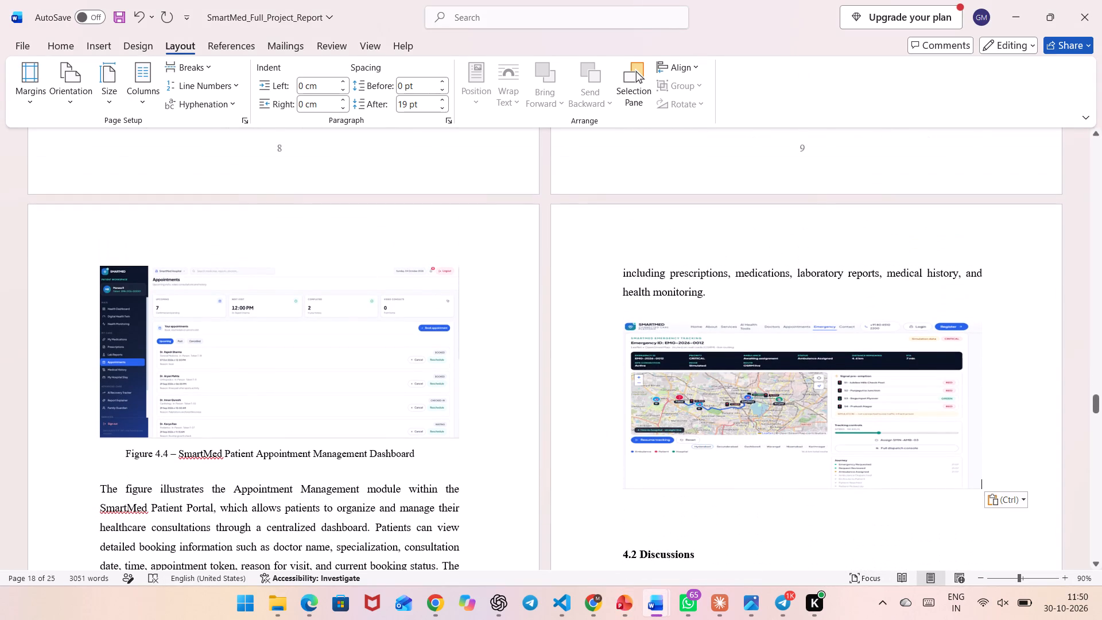
scroll(743, 296, "down", 1)
left_click(750, 321)
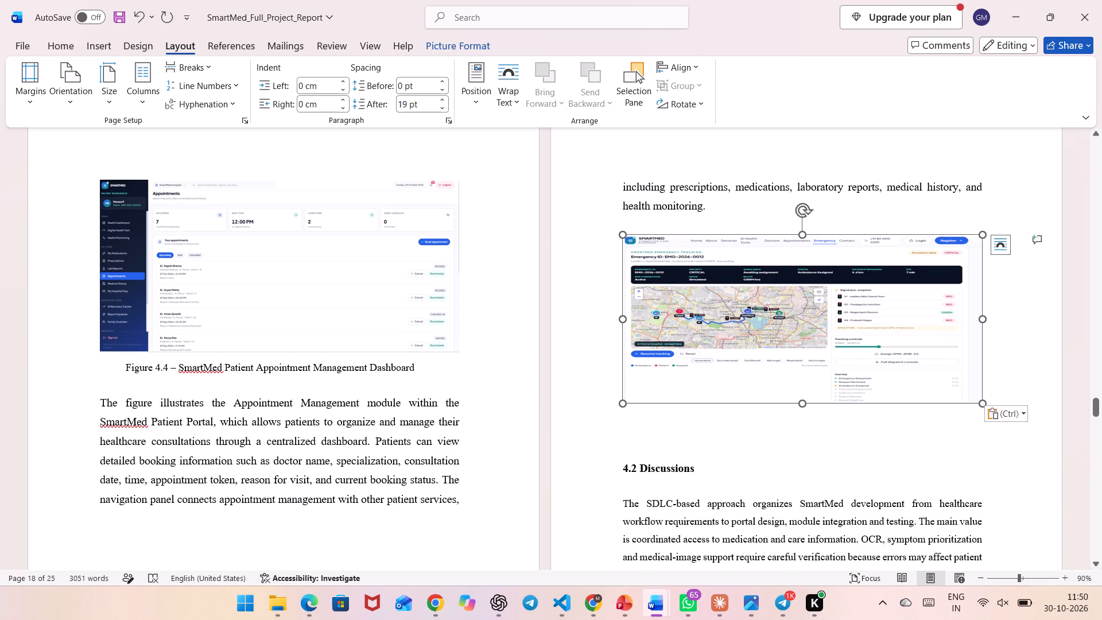
left_click_drag(801, 402, 847, 327)
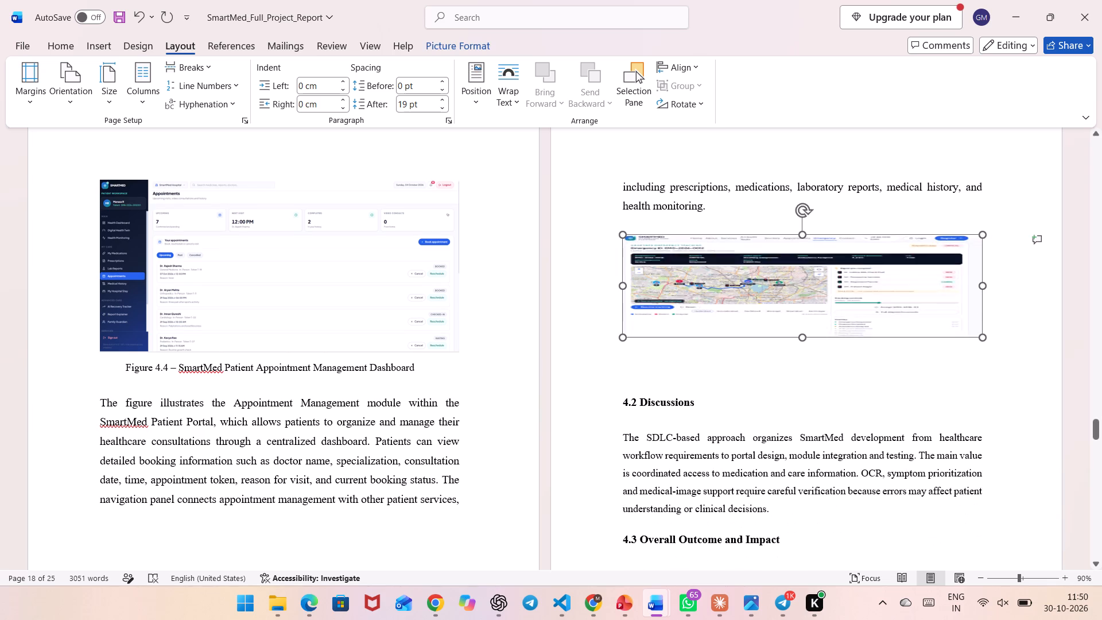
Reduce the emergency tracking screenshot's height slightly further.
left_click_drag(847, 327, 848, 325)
Reduce the height of the Figure 4.4 appointment dashboard screenshot while keeping its full text width.
scroll(495, 455, "down", 2)
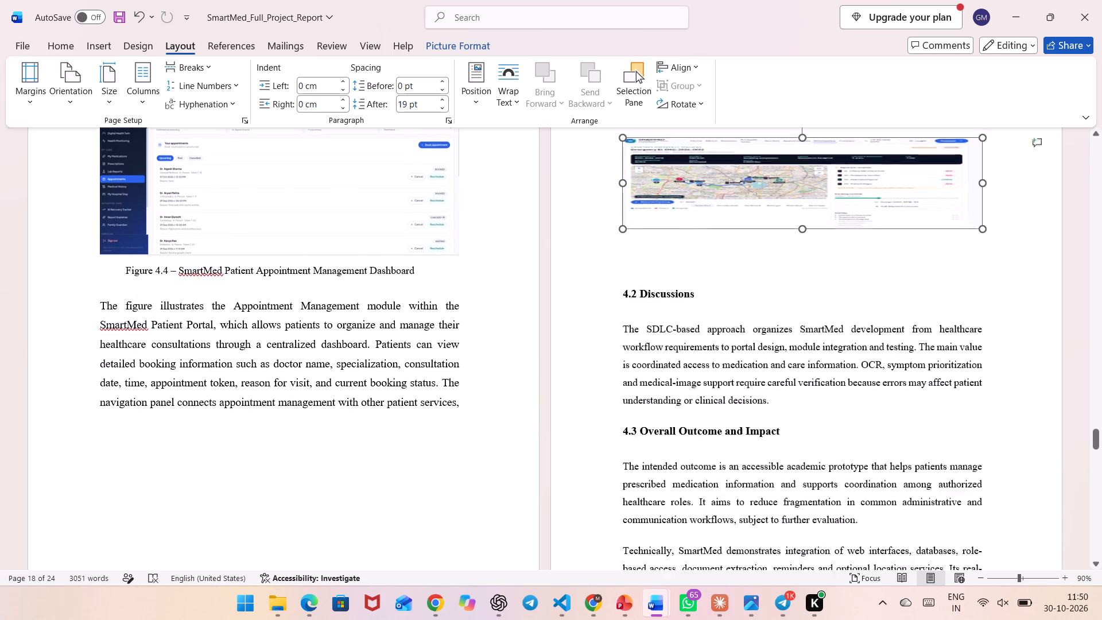
scroll(495, 455, "up", 2)
left_click(367, 307)
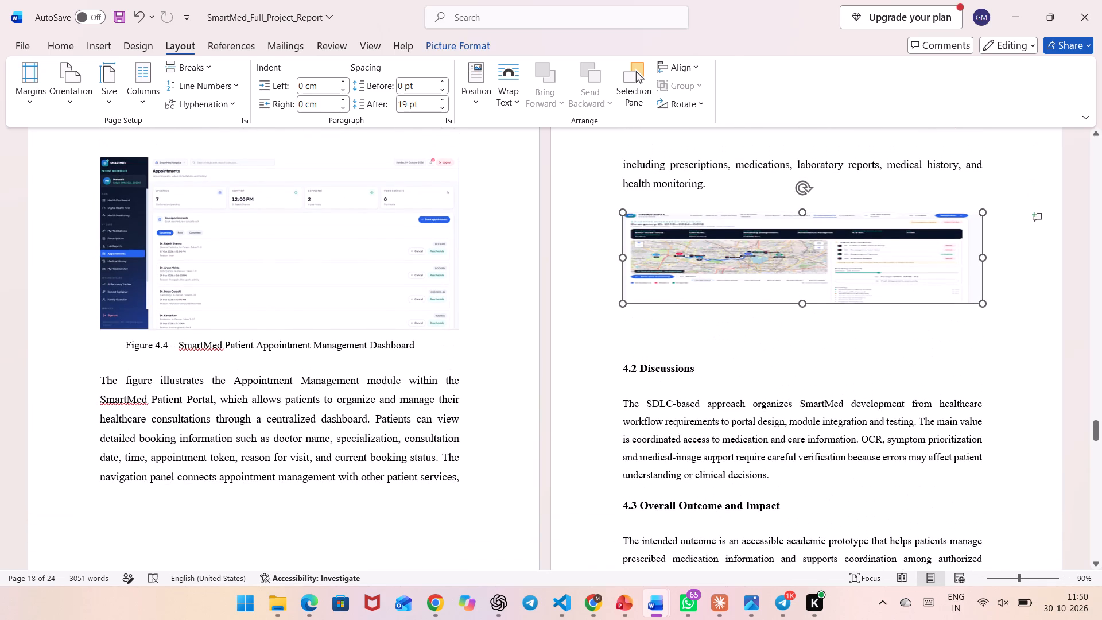
left_click_drag(277, 331, 301, 305)
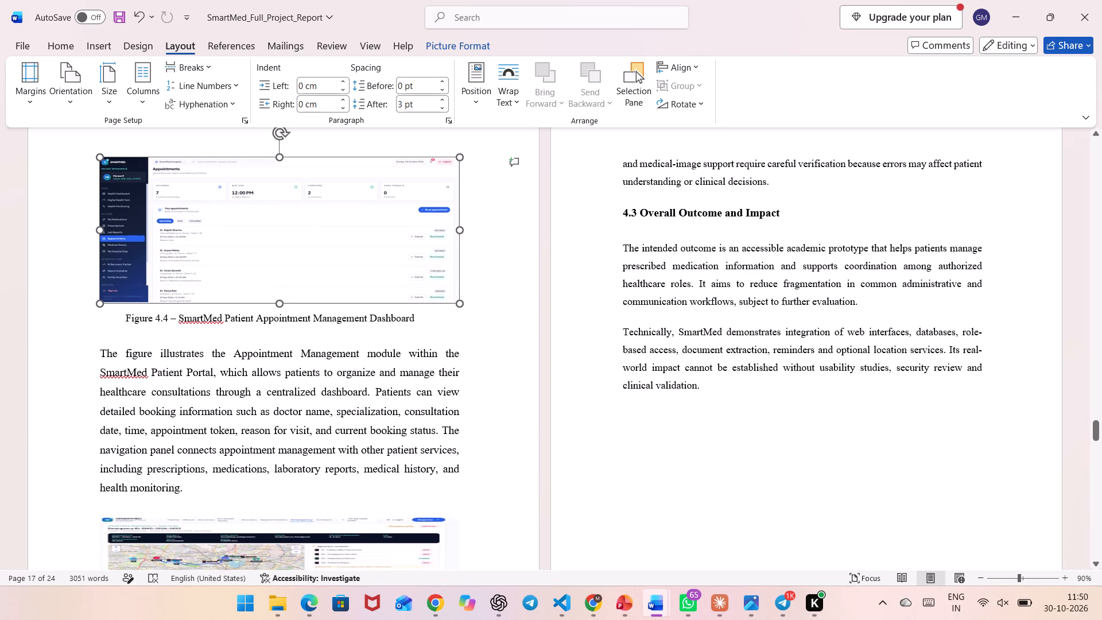
left_click_drag(301, 305, 301, 313)
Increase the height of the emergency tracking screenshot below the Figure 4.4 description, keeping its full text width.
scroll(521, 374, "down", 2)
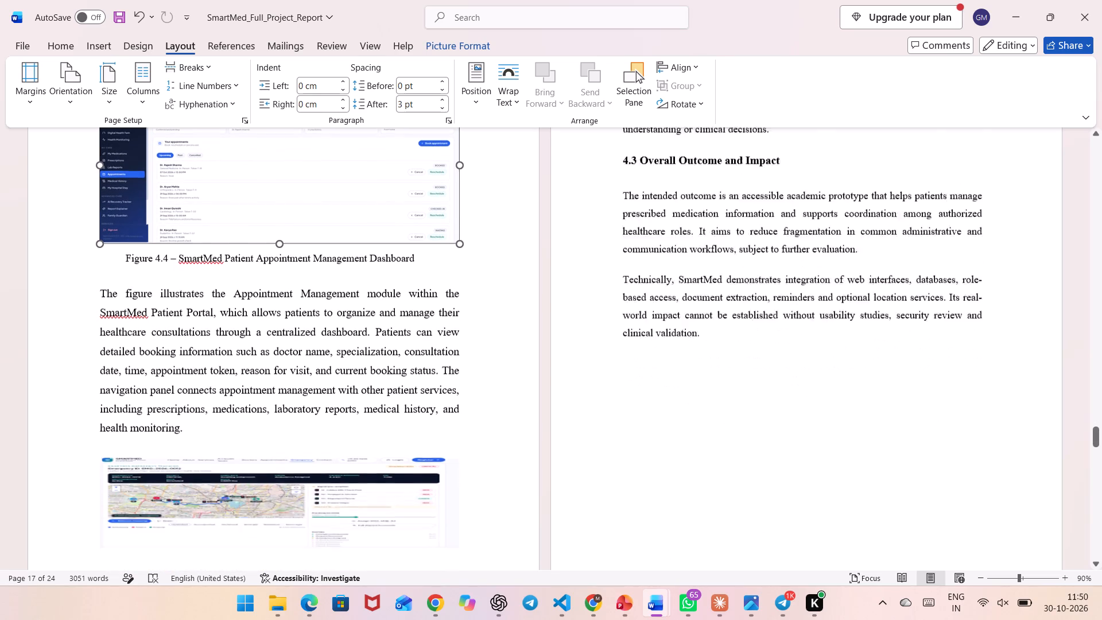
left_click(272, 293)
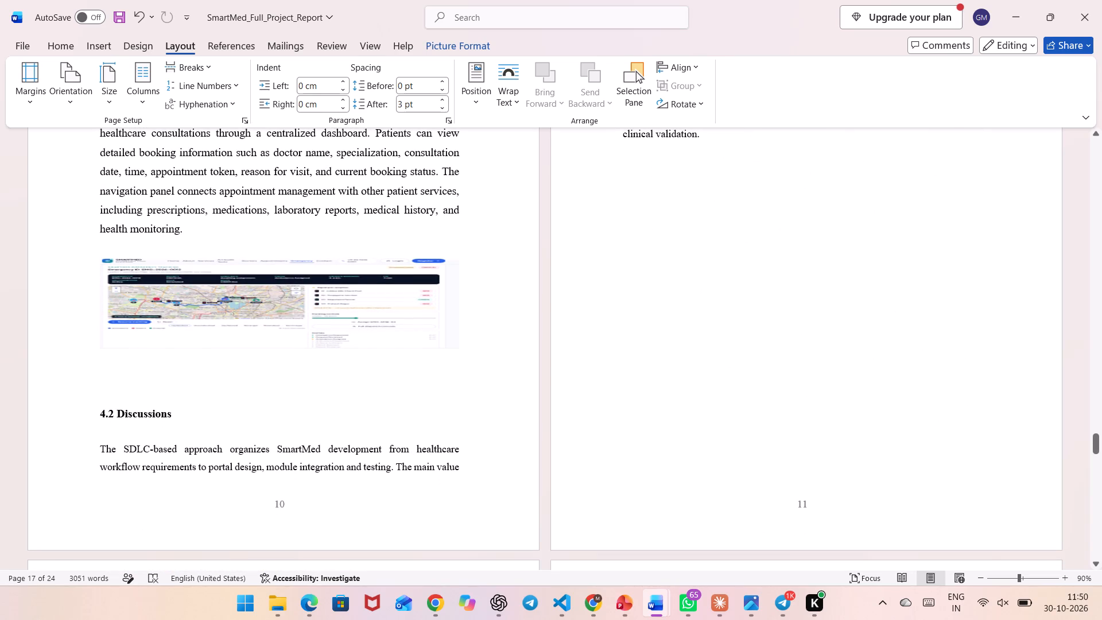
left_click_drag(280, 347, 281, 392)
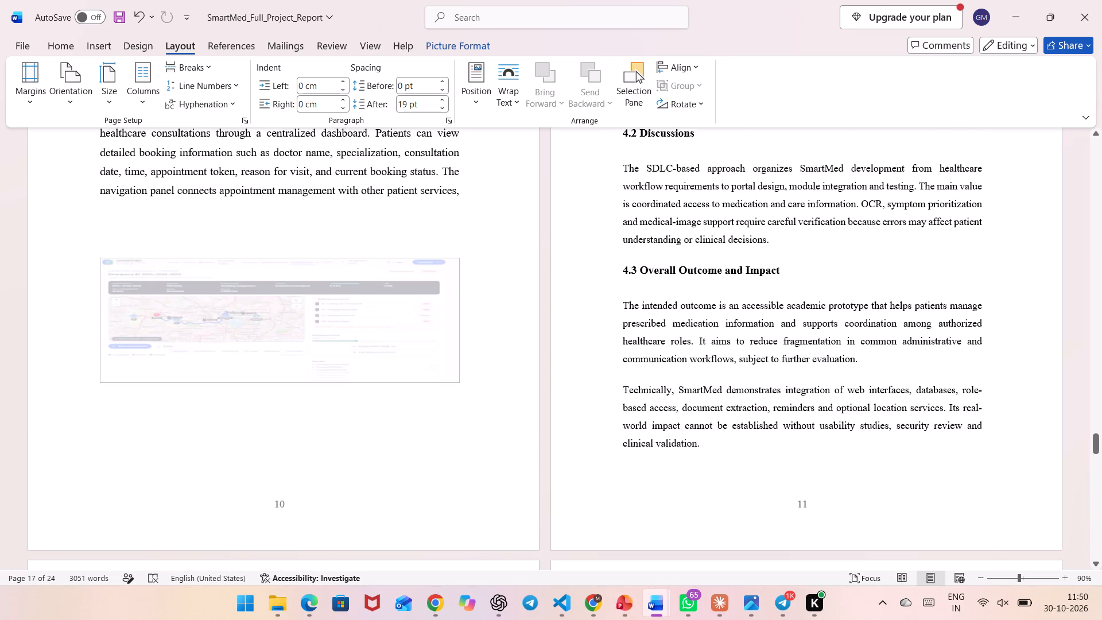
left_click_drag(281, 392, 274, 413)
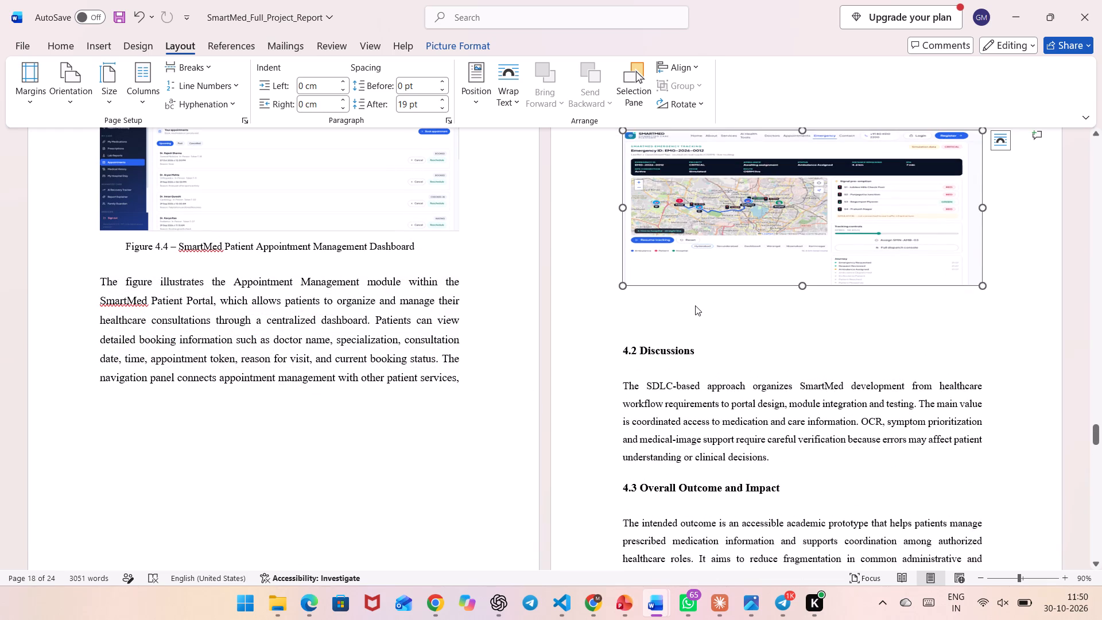
Delete the emergency tracking screenshot between the Figure 4.4 description and section 4.2.
scroll(695, 305, "up", 1)
scroll(496, 433, "down", 1)
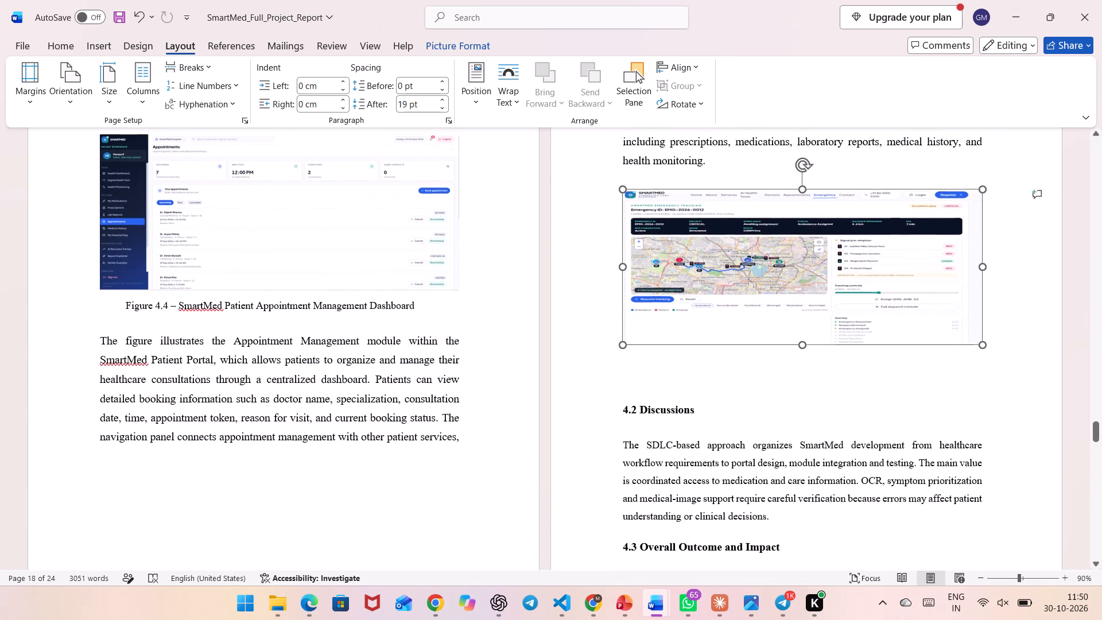
left_click(694, 274)
key("BackSpace")
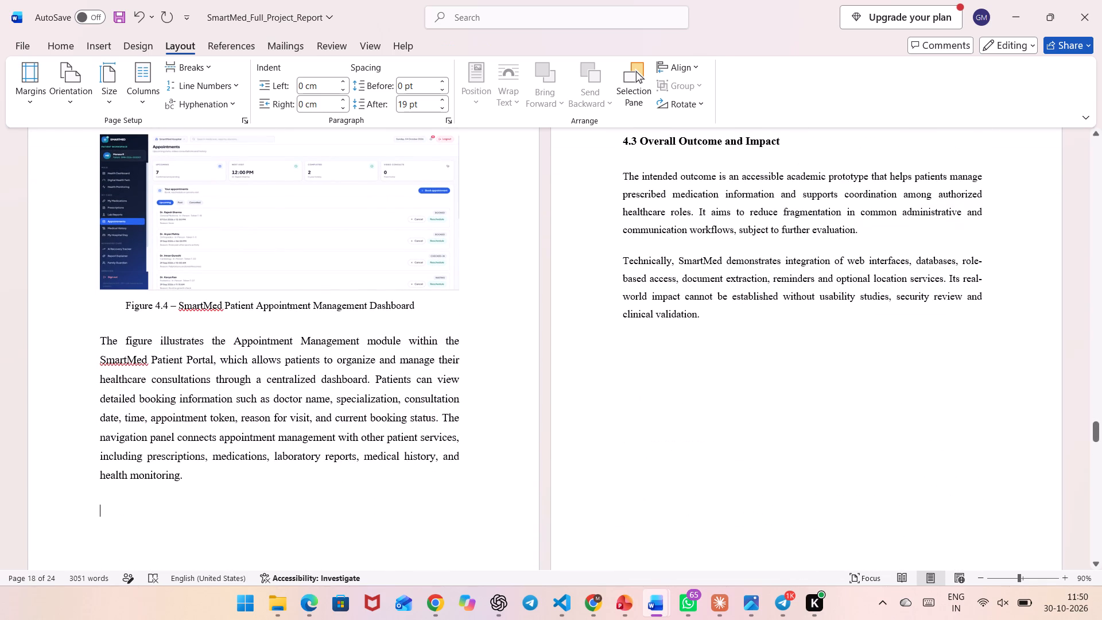
Add two extra blank lines between the Figure 4.4 description and the 4.2 Discussions heading.
scroll(285, 432, "down", 1)
key("Return")
key("Return")
key("Return")
key("Return")
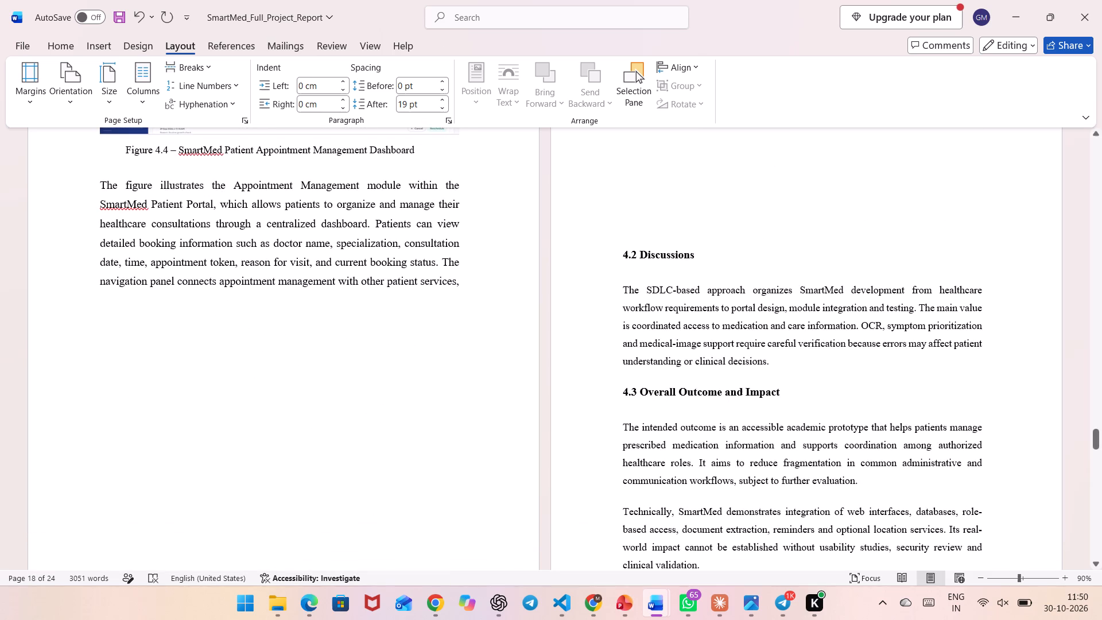
key("BackSpace")
key("BackSpace")
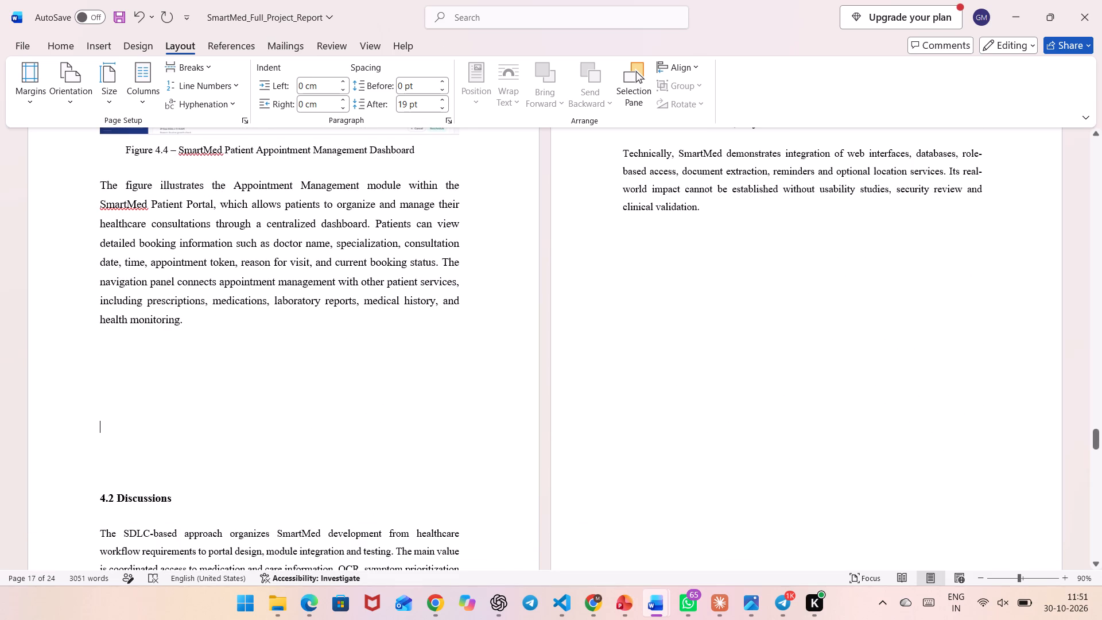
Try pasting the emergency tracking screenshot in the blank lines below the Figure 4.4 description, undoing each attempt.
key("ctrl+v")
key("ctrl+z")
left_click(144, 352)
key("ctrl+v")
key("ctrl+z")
Copy sections 4.2 Discussions and 4.3 Overall Outcome and Impact in full, and delete them from their current place.
left_click_drag(98, 494, 723, 373)
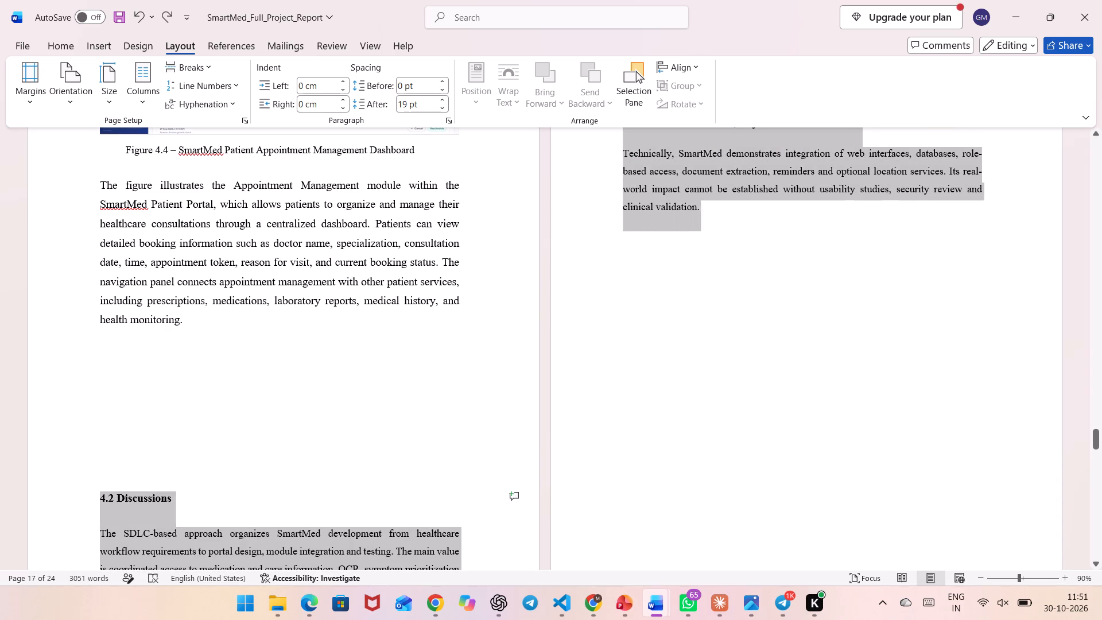
left_click_drag(723, 373, 740, 350)
key("ctrl+c")
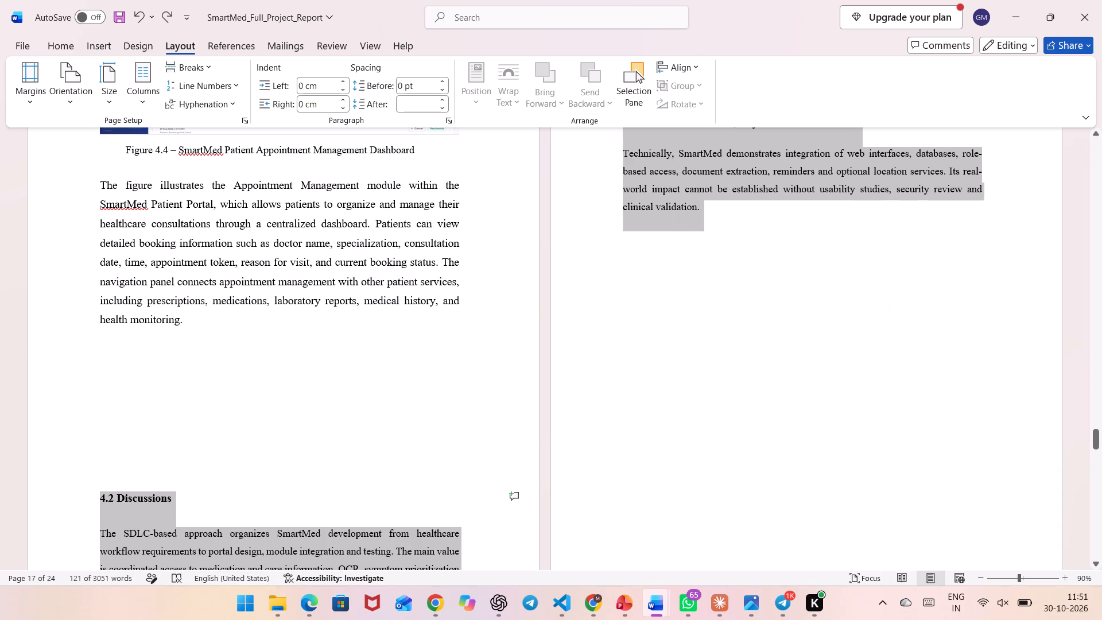
scroll(691, 341, "down", 2)
scroll(691, 341, "up", 2)
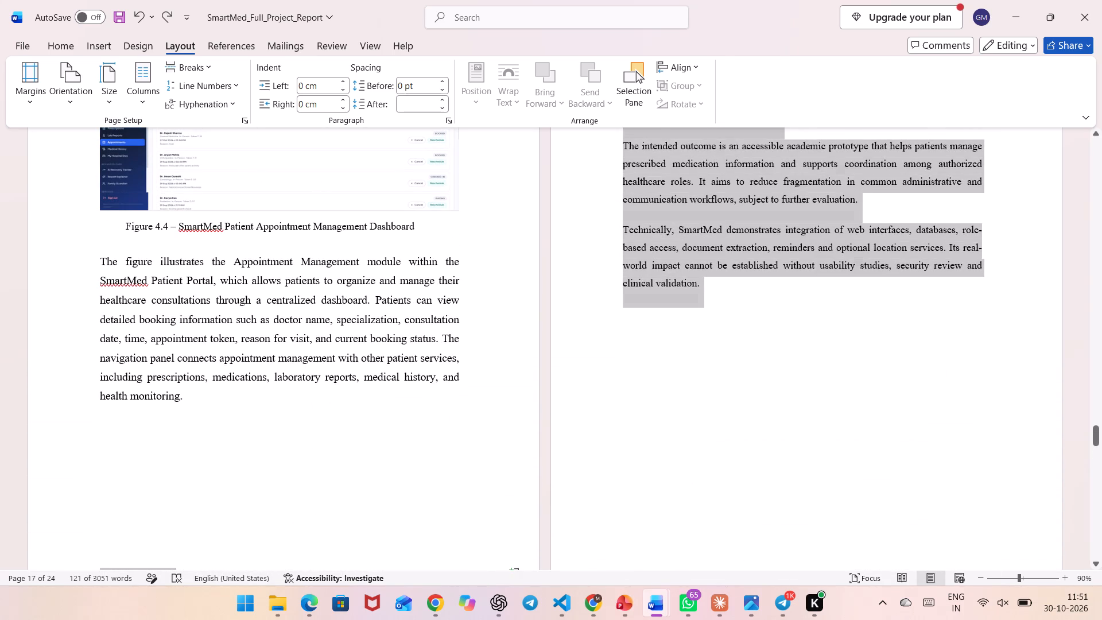
key("BackSpace")
Paste the copied sections 4.2 and 4.3 on a new line just before the Chapter 5 heading.
scroll(674, 335, "up", 1)
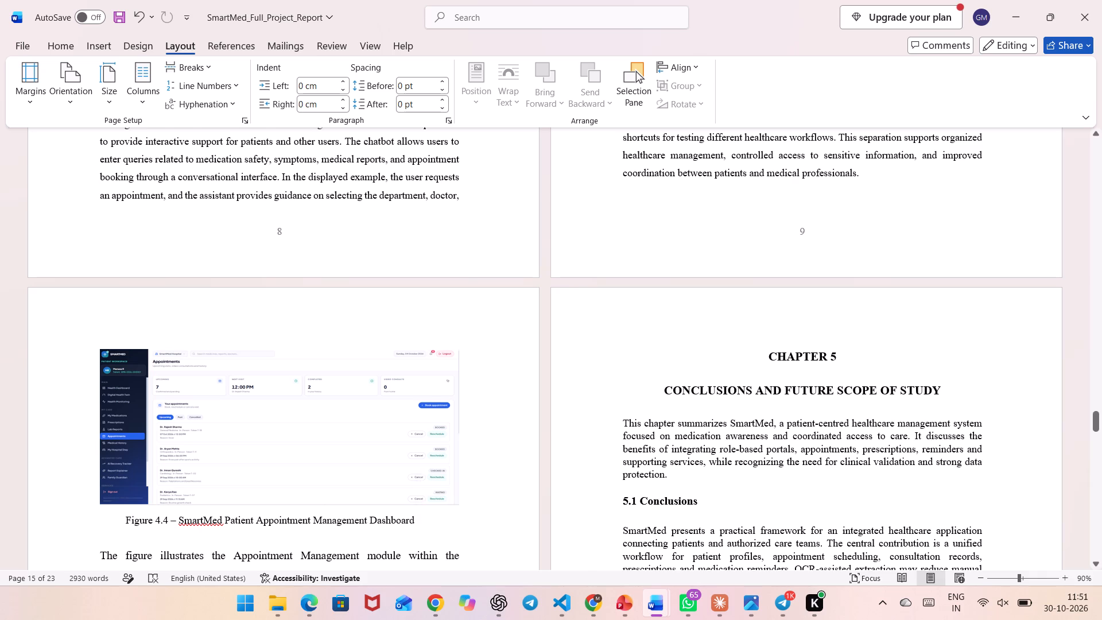
scroll(696, 327, "up", 4)
scroll(696, 327, "down", 5)
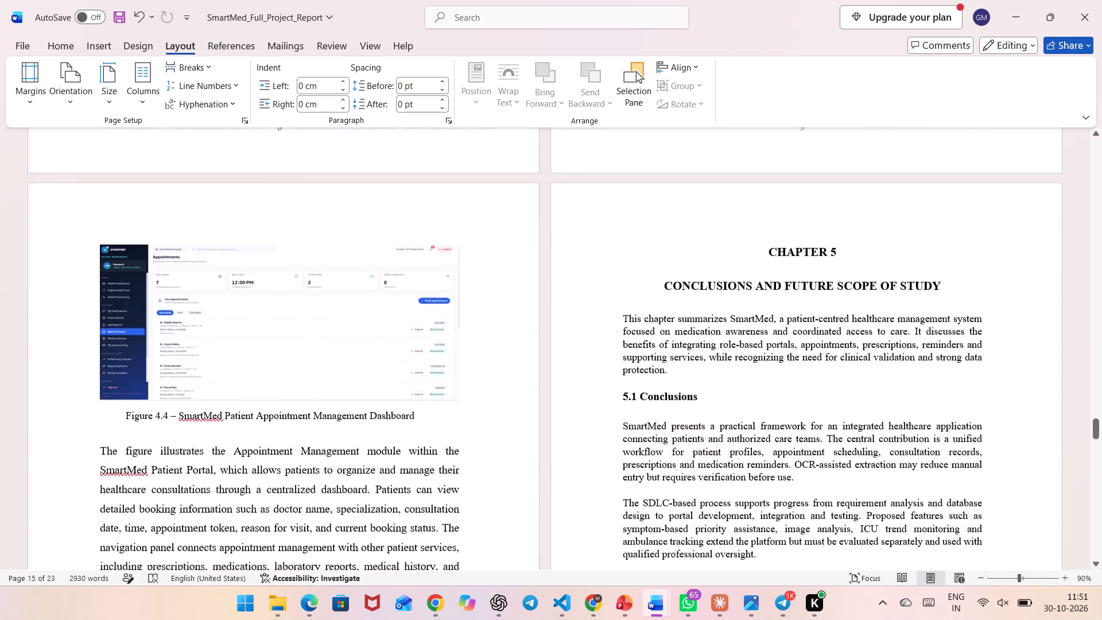
scroll(696, 327, "down", 1)
left_click(748, 160)
key("Return")
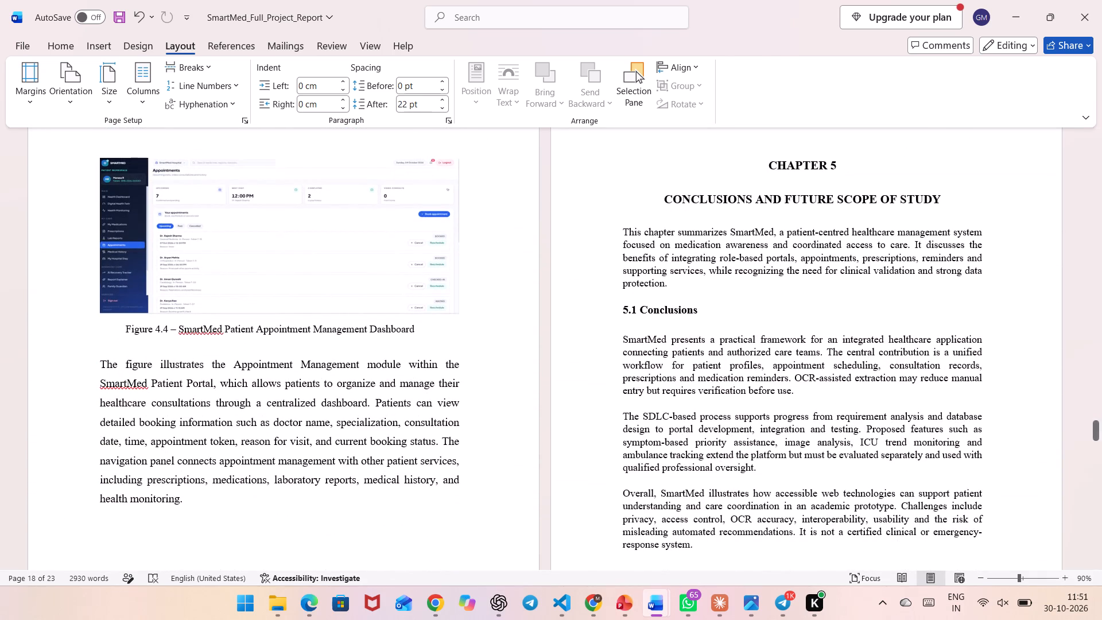
key("ctrl+v")
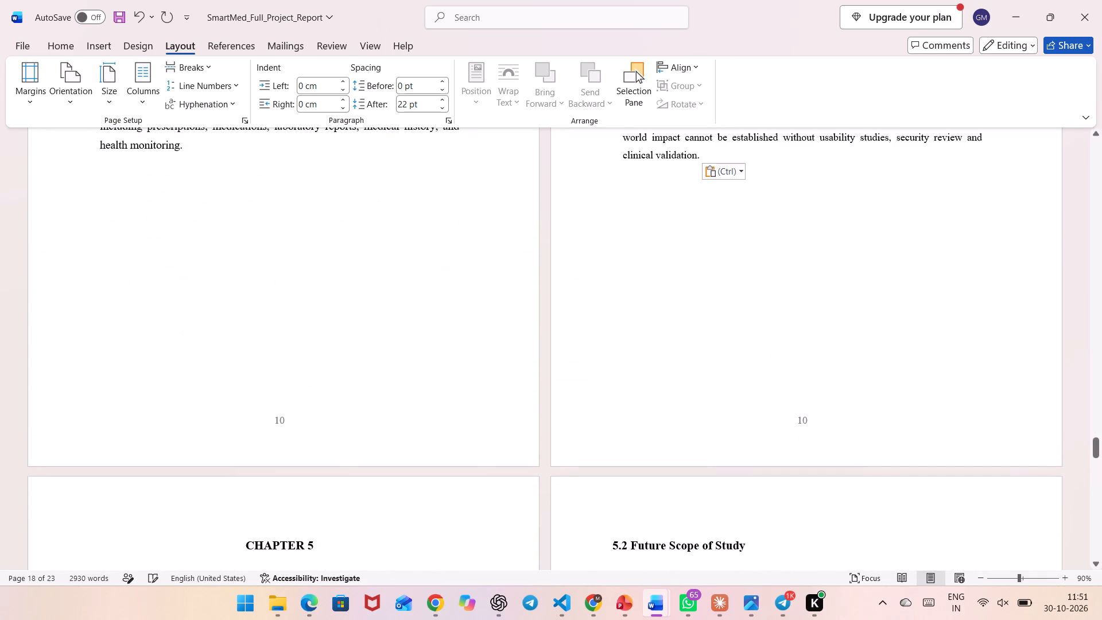
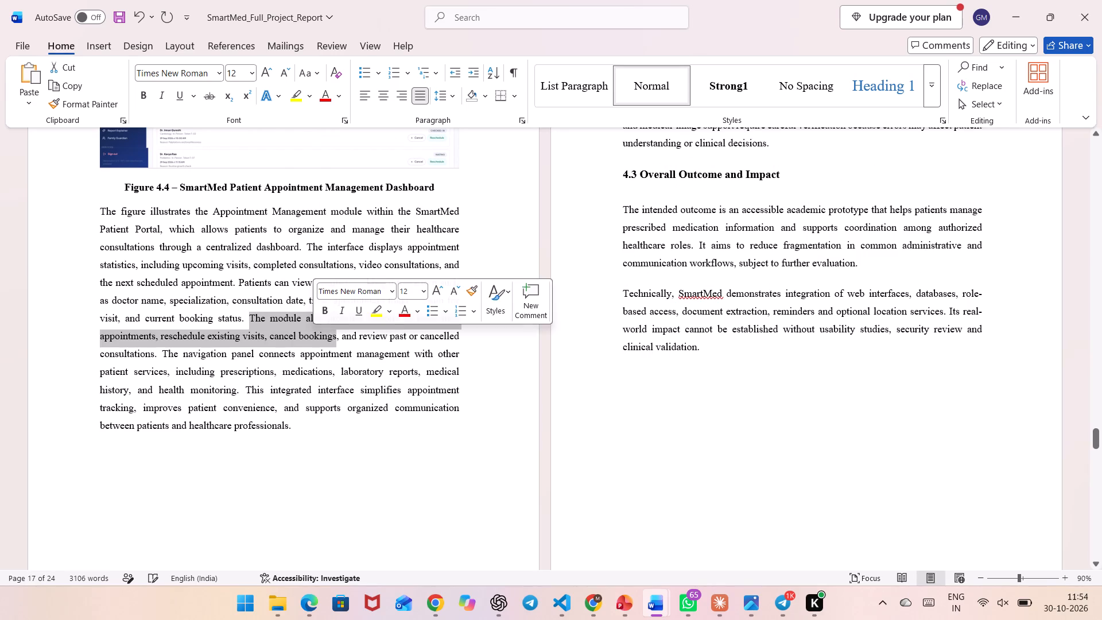
left_click(267, 385)
left_click_drag(245, 390, 297, 416)
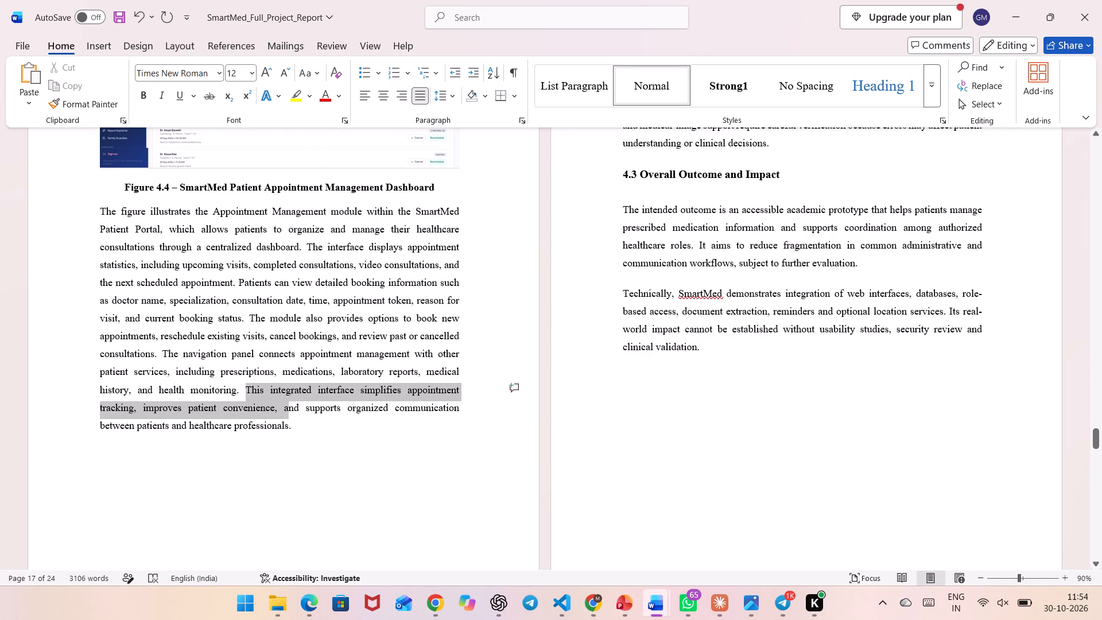
left_click_drag(297, 416, 301, 424)
key("BackSpace")
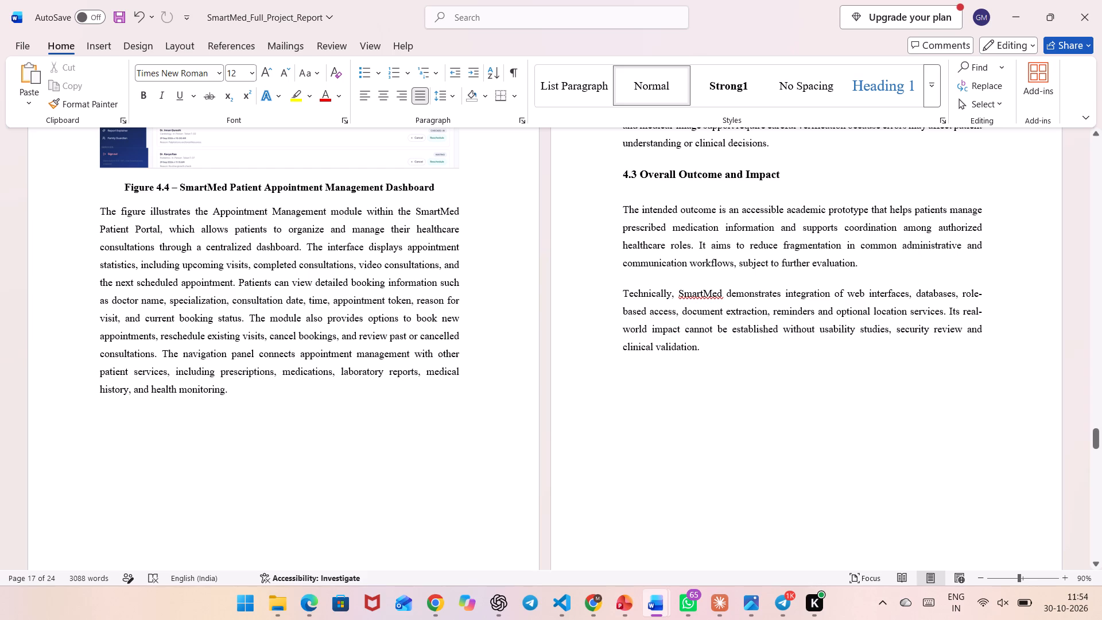
Start a single new line directly after the shortened Figure 4.4 description.
key("Return")
key("Return")
key("Return")
key("Return")
key("Return")
key("Return")
key("Return")
key("BackSpace")
key("BackSpace")
key("BackSpace")
key("BackSpace")
key("BackSpace")
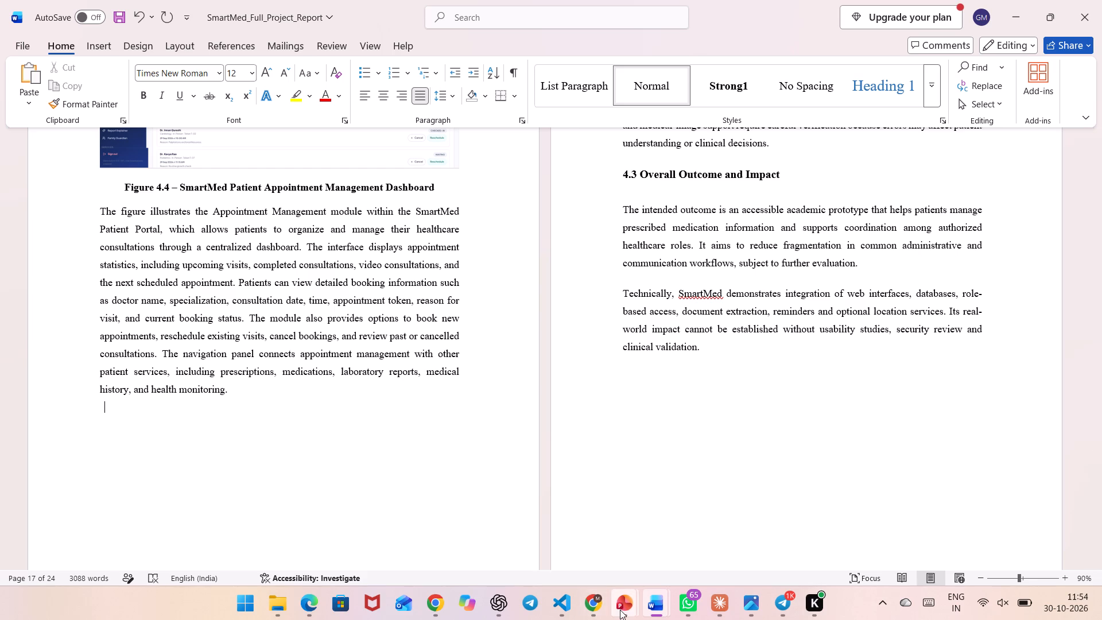
Copy the emergency ambulance tracking screenshot from slide 21 of the EDP presentation and paste it below the Figure 4.4 description in the Word report.
left_click(687, 548)
left_click(61, 494)
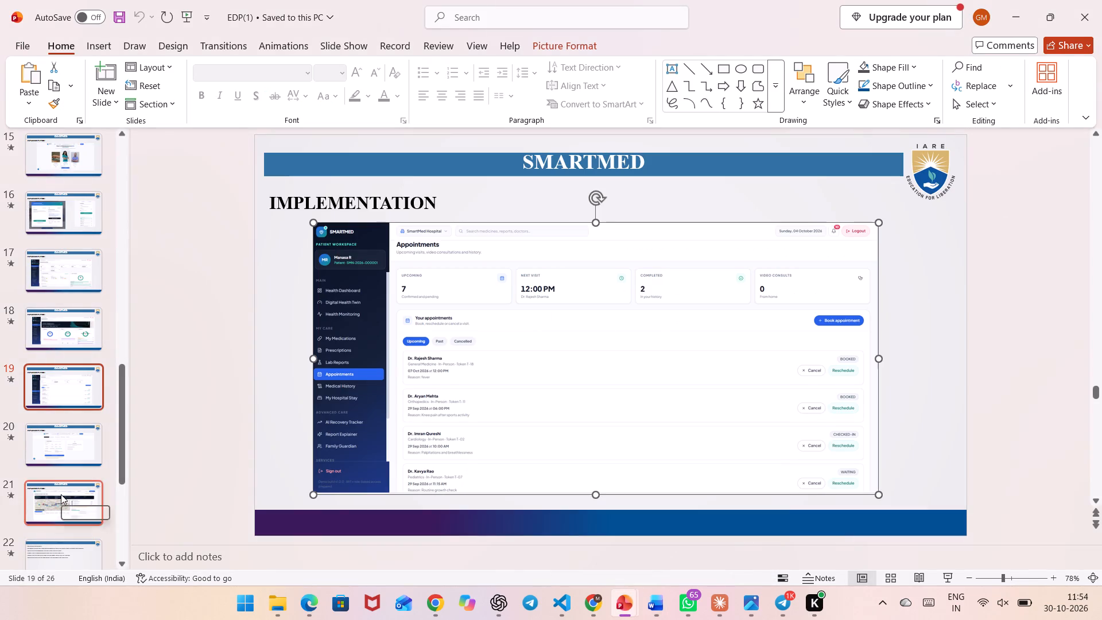
right_click(396, 389)
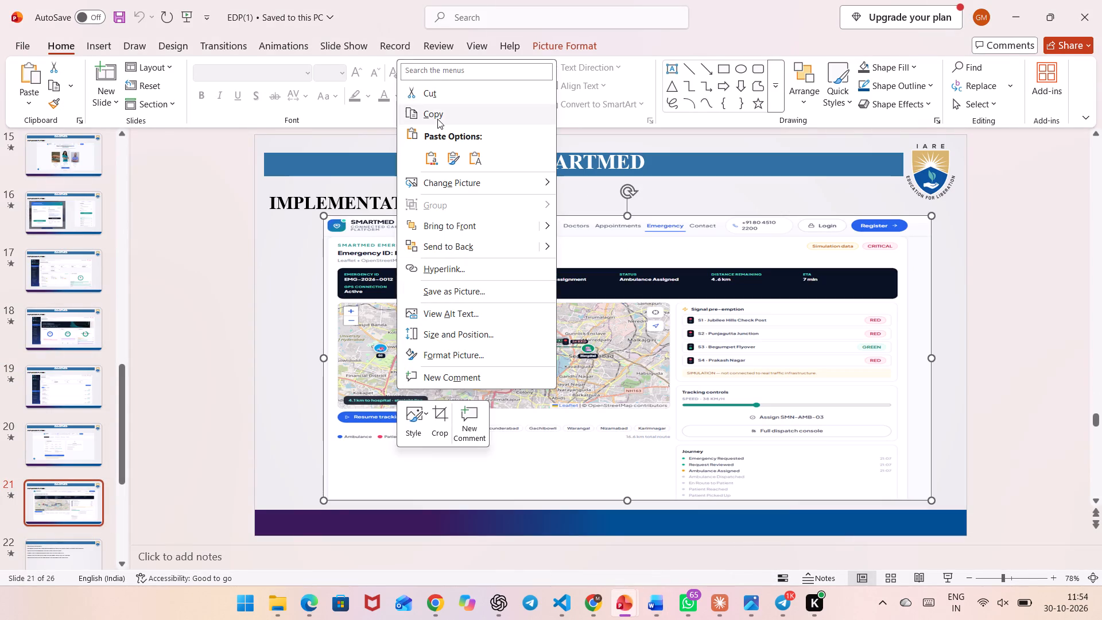
left_click(437, 119)
key("alt+Tab")
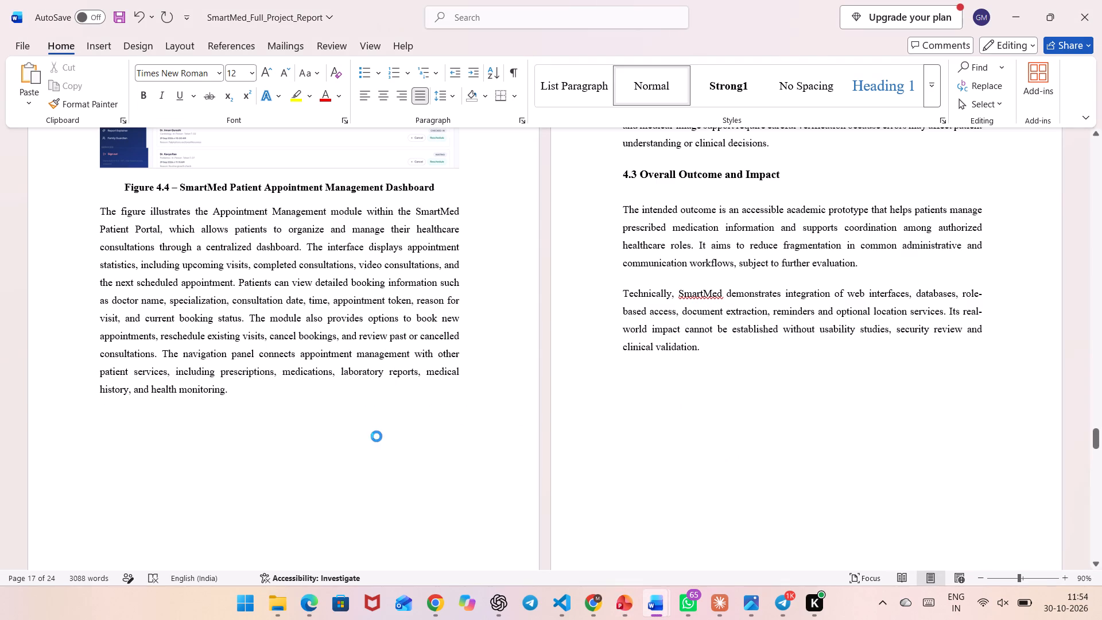
key("ctrl+v")
scroll(301, 441, "down", 1)
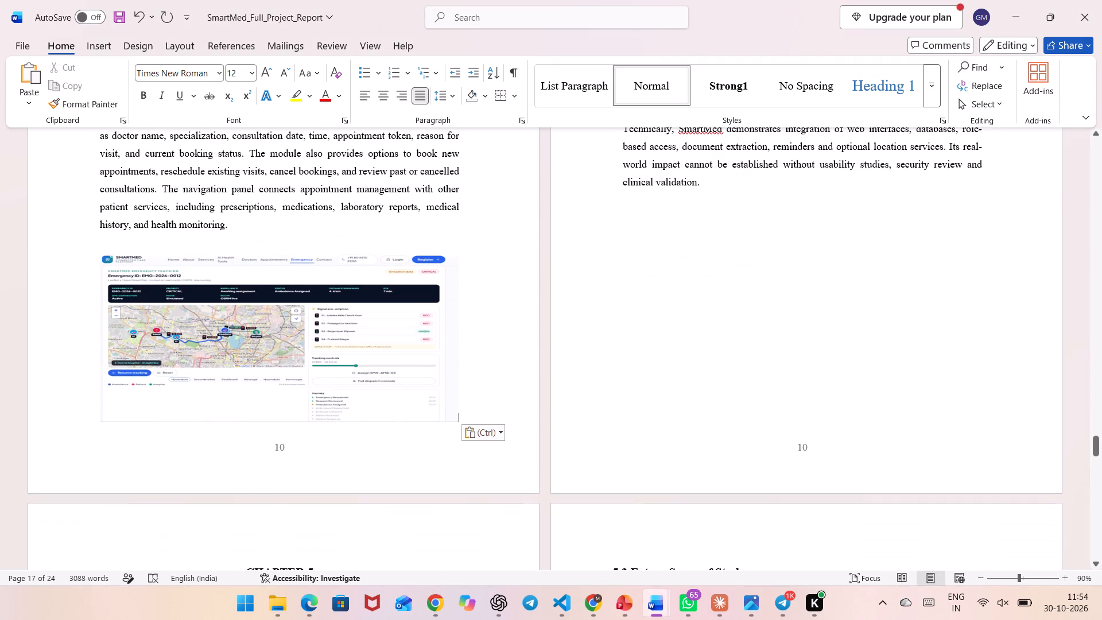
Remove the empty line between the Figure 4.4 description and the pasted emergency tracking screenshot.
left_click(307, 336)
left_click(223, 238)
key("BackSpace")
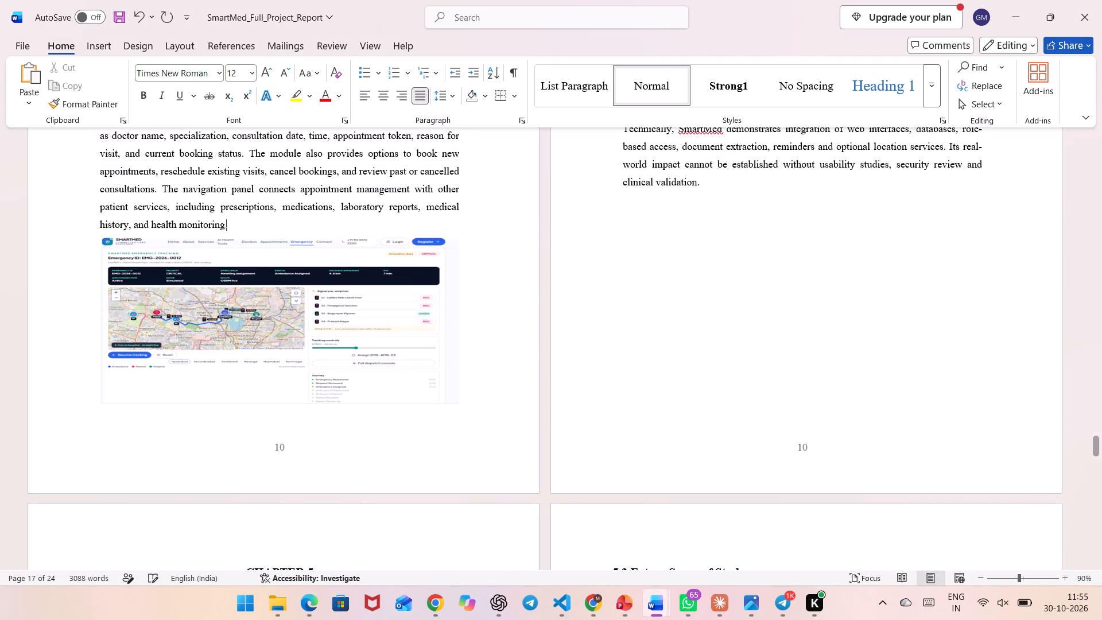
Delete the Figure 4.4 description sentence starting "The interface displays appointment statistics" and ending before "Patients can view".
left_click(254, 294)
scroll(229, 227, "up", 1)
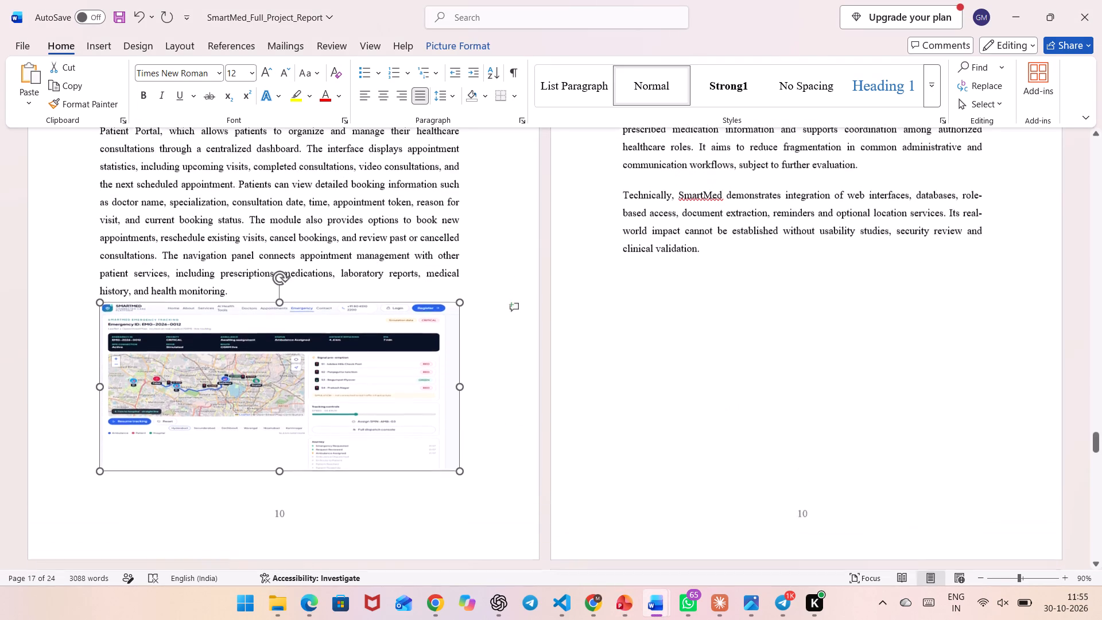
scroll(229, 227, "up", 1)
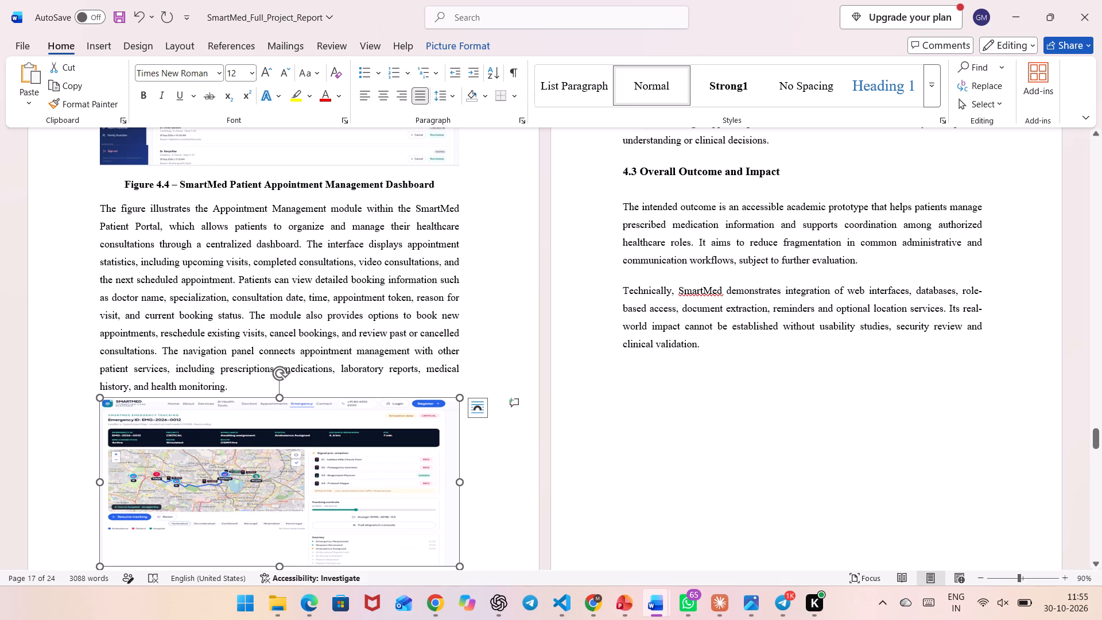
left_click_drag(306, 246, 257, 268)
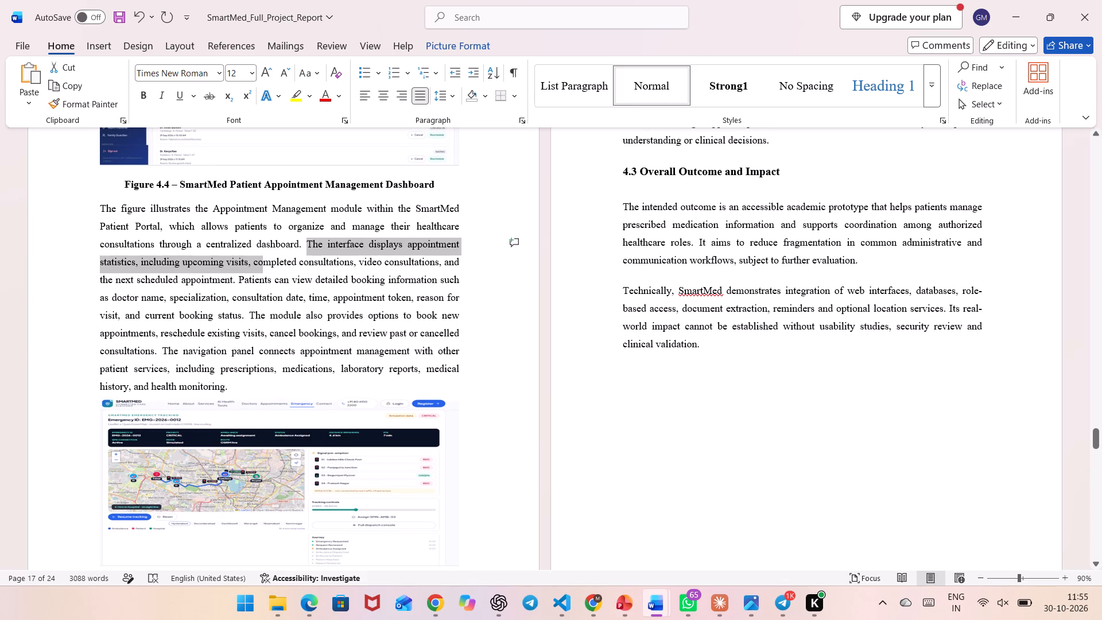
left_click_drag(257, 268, 237, 276)
key("BackSpace")
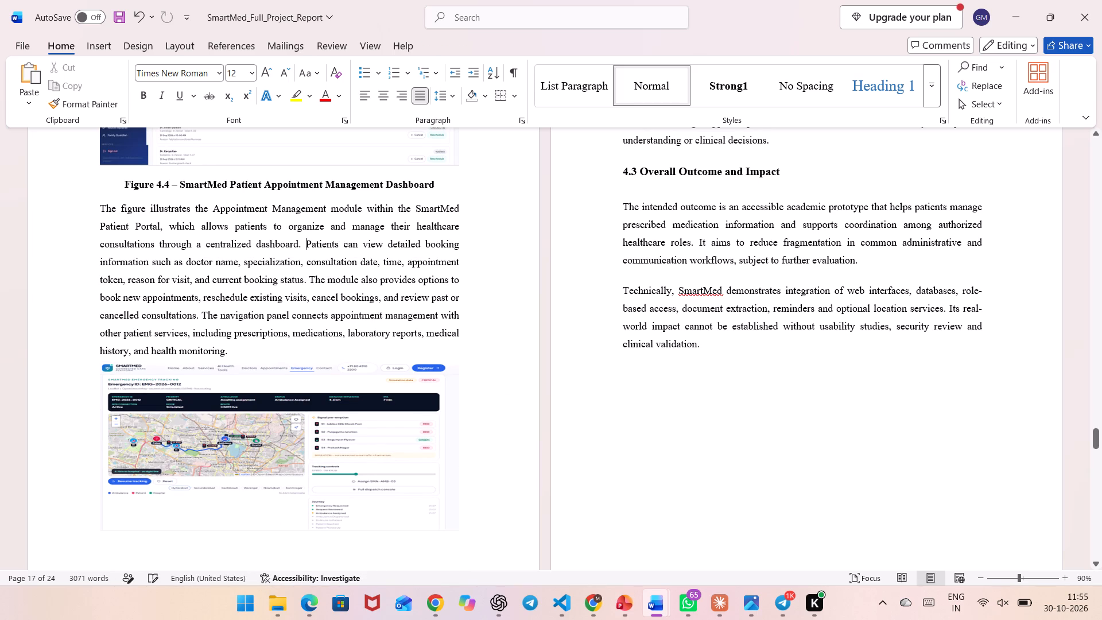
Stretch the emergency tracking screenshot taller and slightly beyond the right text margin, and start a new line after it.
scroll(256, 354, "down", 1)
left_click(265, 354)
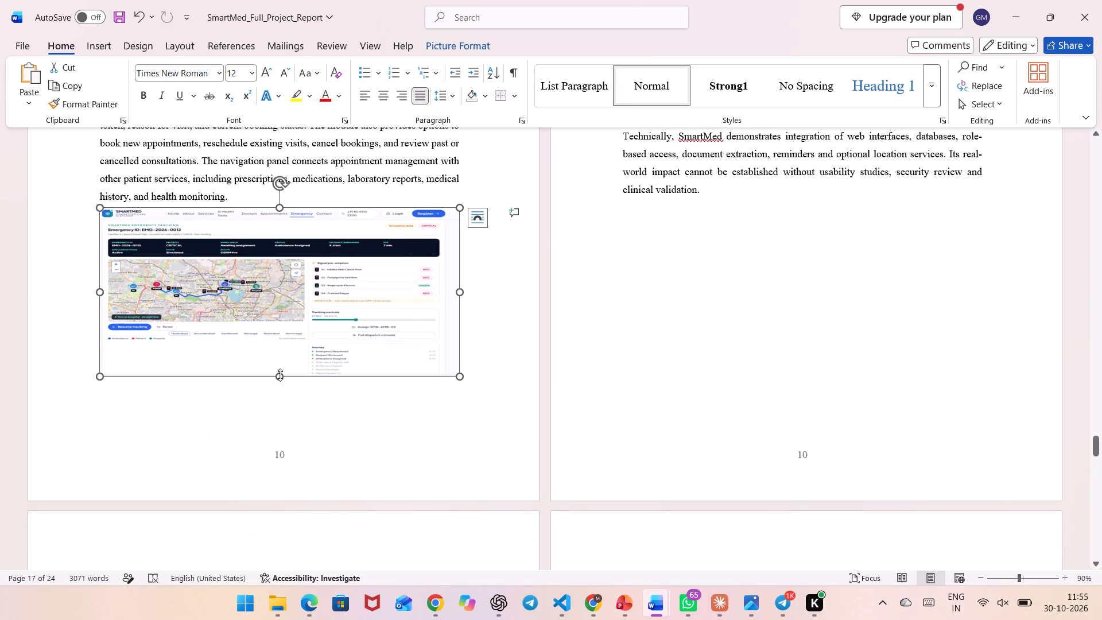
left_click_drag(280, 375, 284, 405)
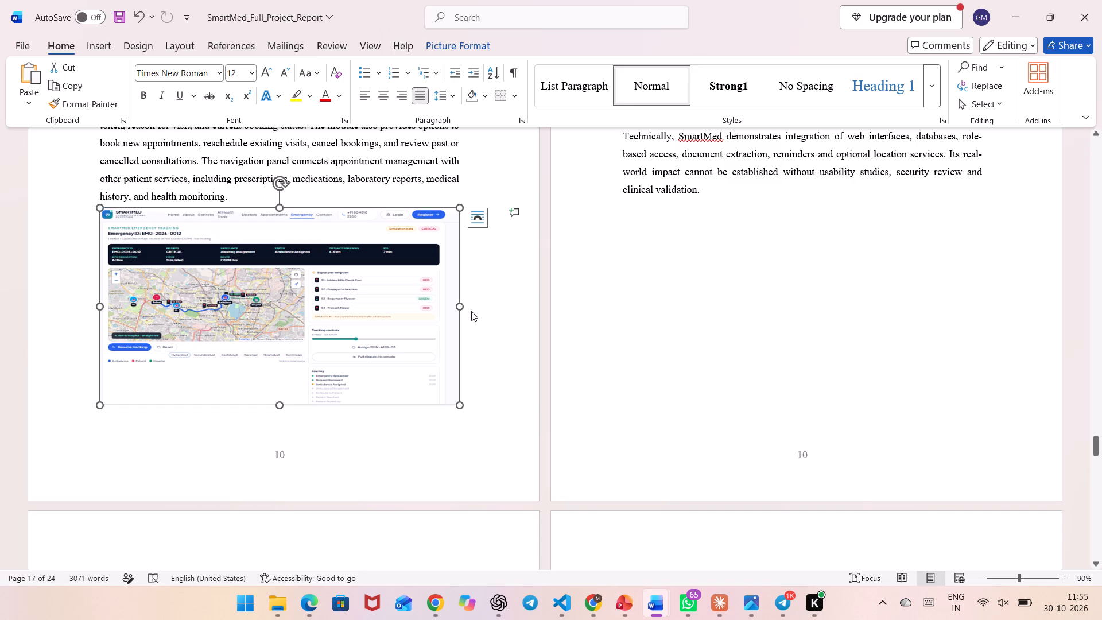
left_click_drag(460, 308, 482, 308)
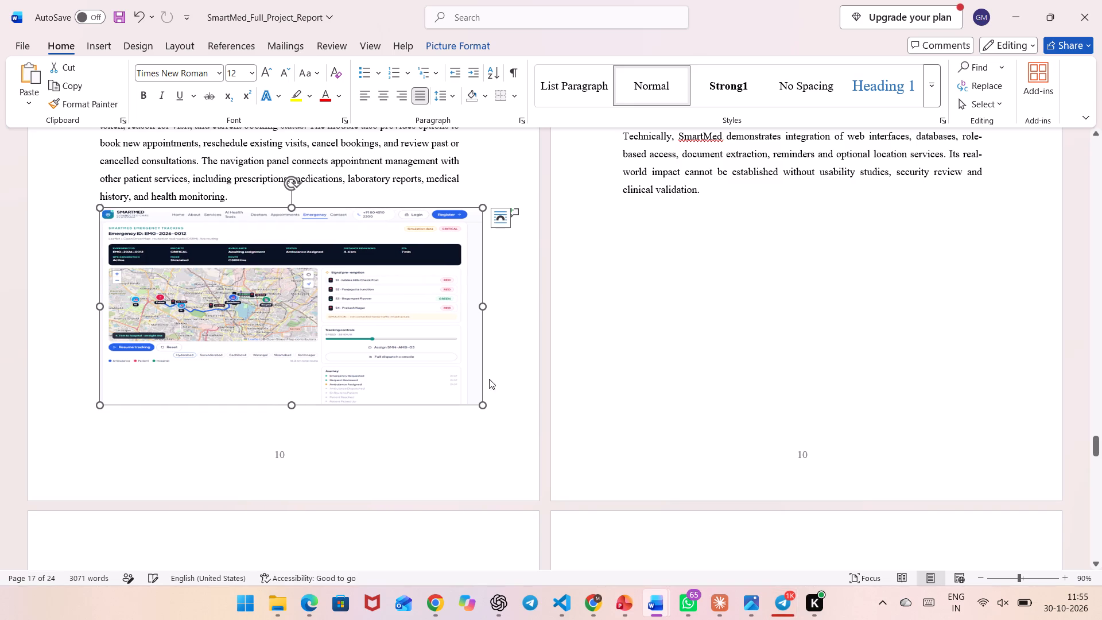
left_click(495, 401)
key("Return")
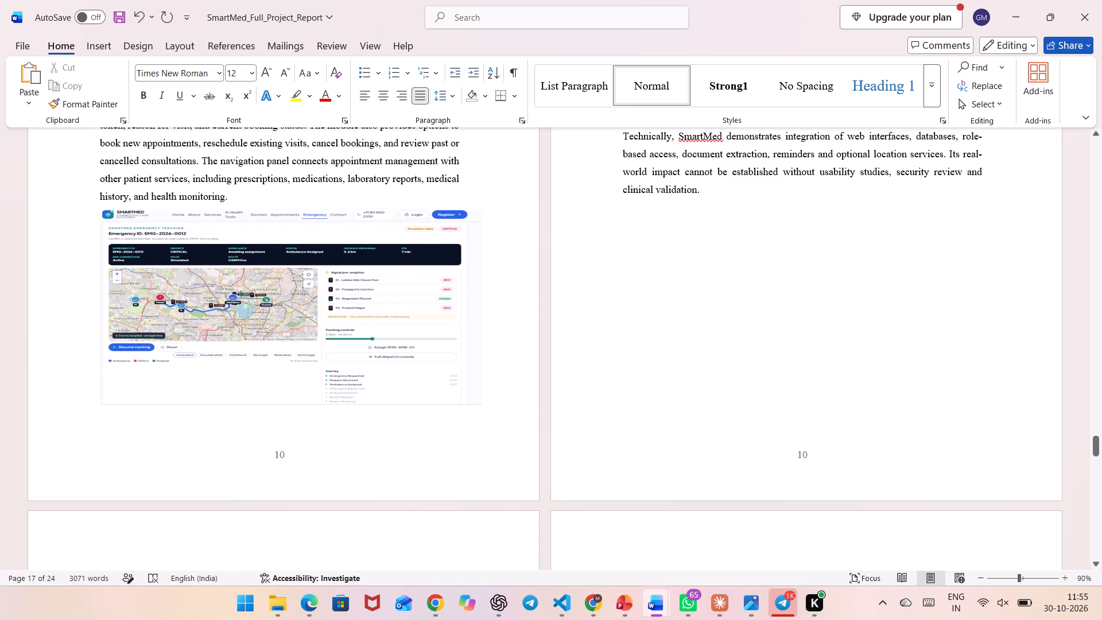
Set the right indent of the Figure 4.4 description paragraph to -1 cm.
scroll(541, 367, "up", 1)
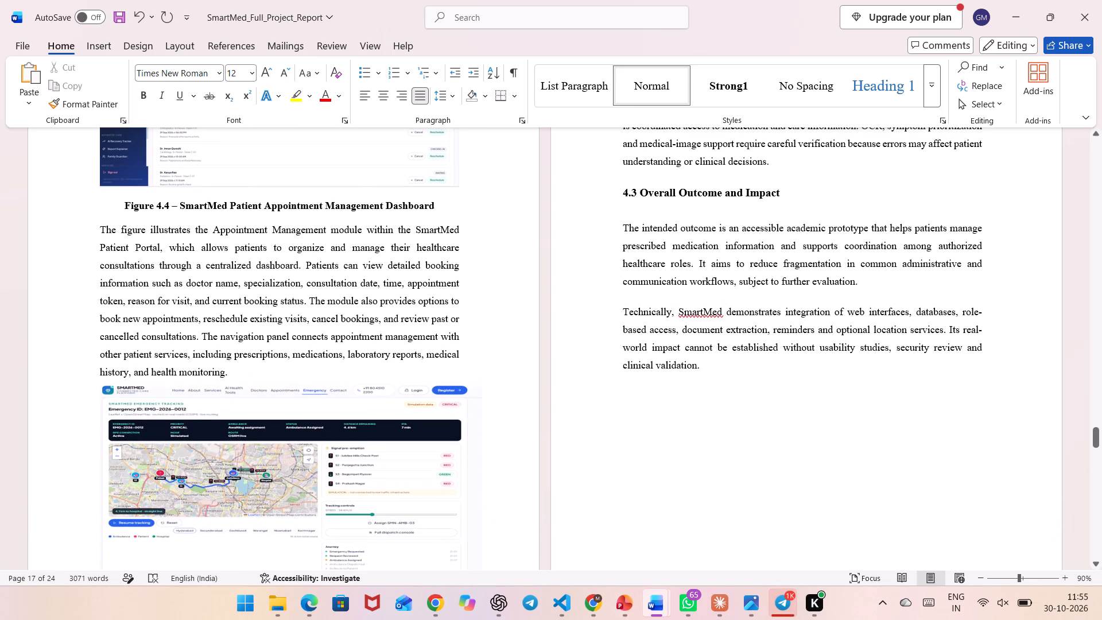
left_click_drag(232, 373, 99, 236)
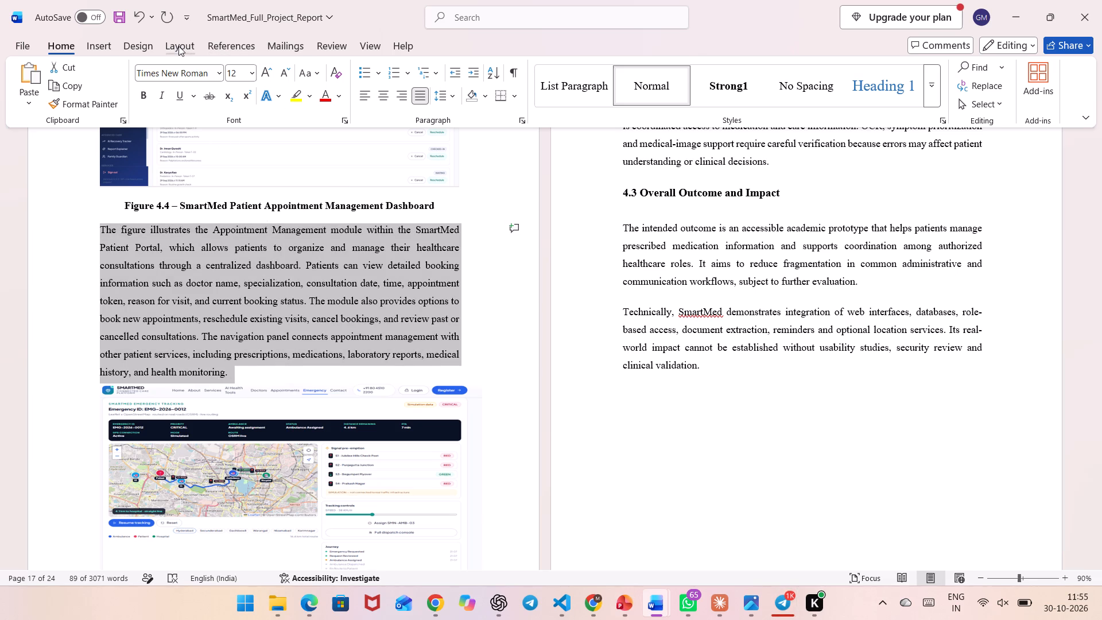
left_click(228, 38)
left_click(162, 44)
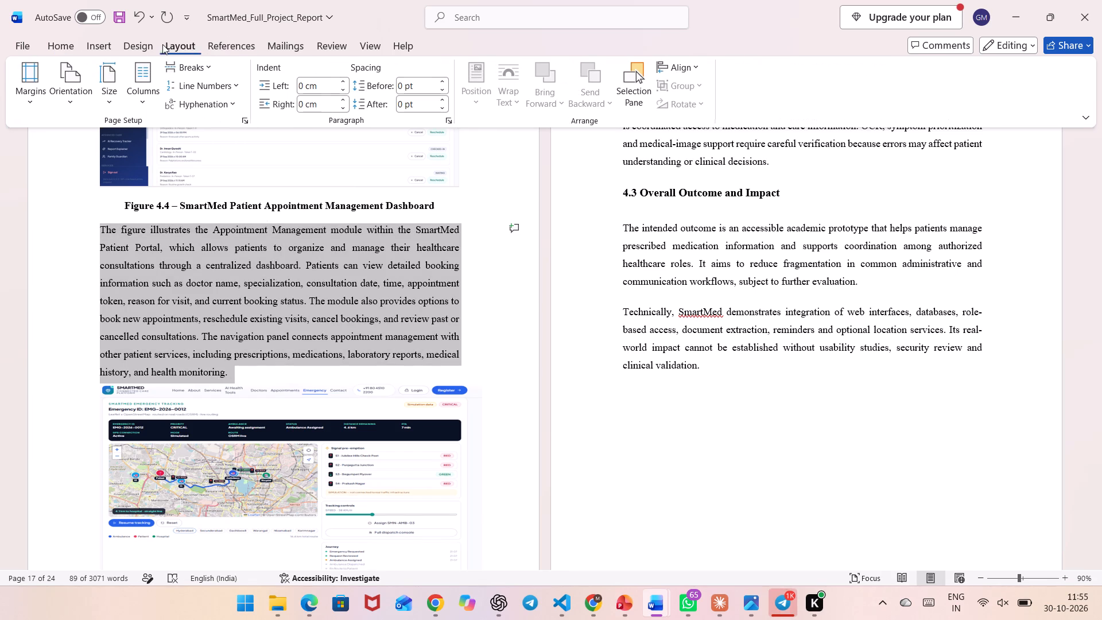
left_click(321, 106)
type("-1")
key("Return")
left_click(536, 445)
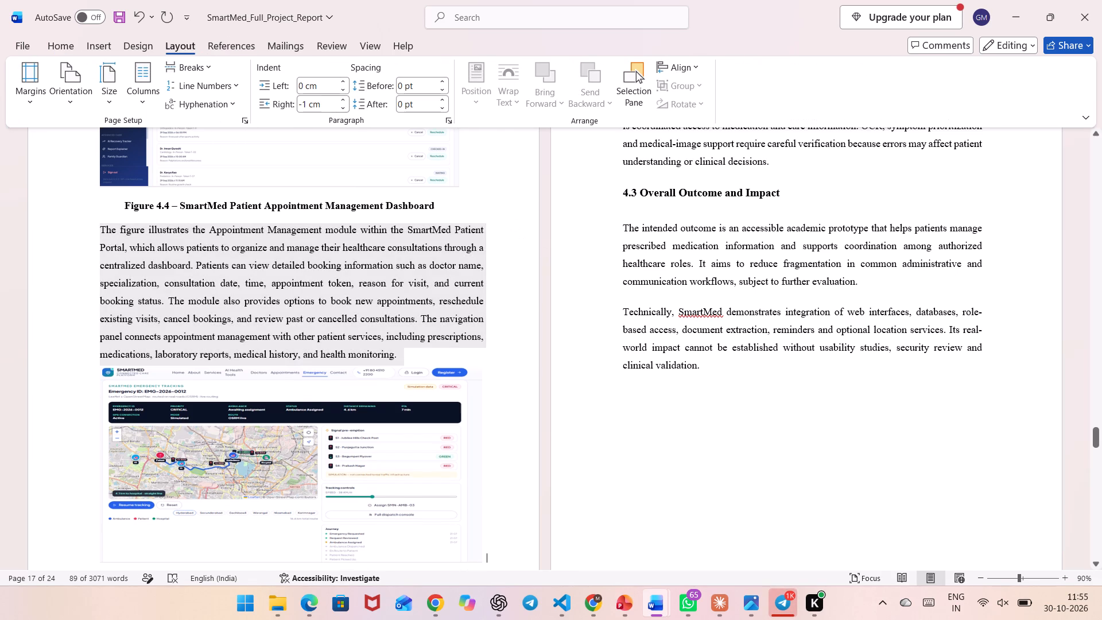
Widen the emergency tracking screenshot slightly past the right edge of the Figure 4.4 description.
scroll(536, 445, "down", 1)
left_click(439, 454)
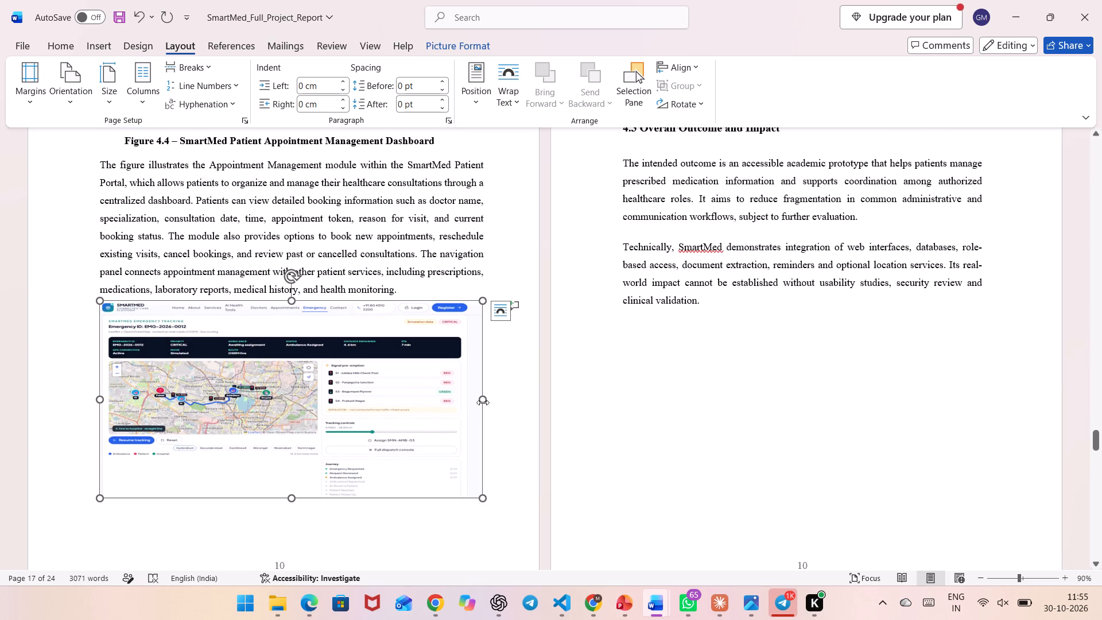
left_click_drag(483, 402, 491, 402)
scroll(568, 437, "down", 1)
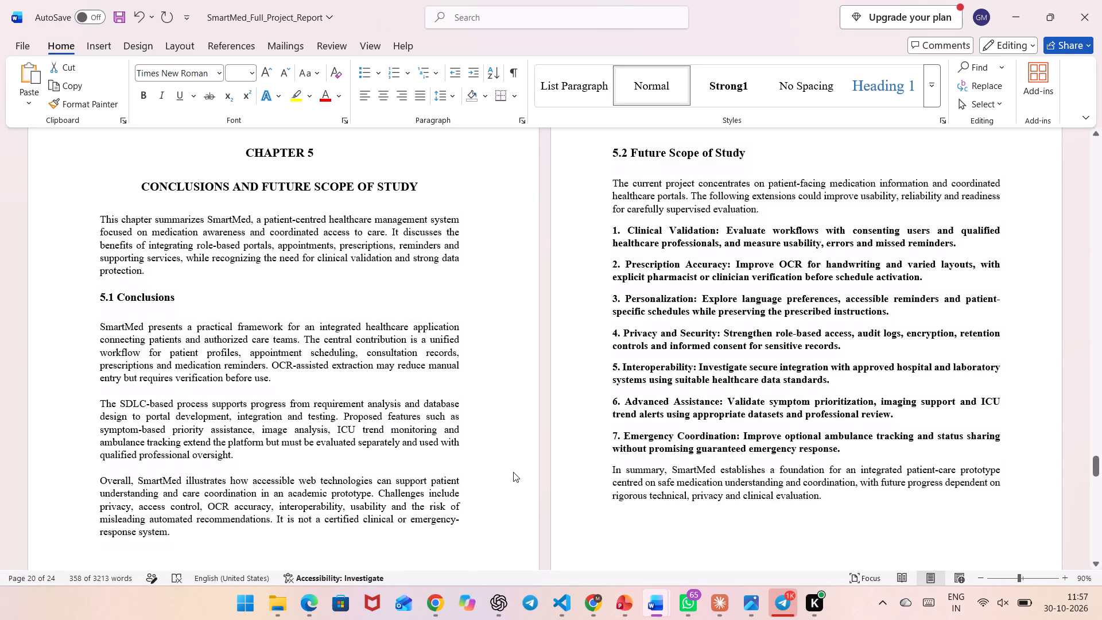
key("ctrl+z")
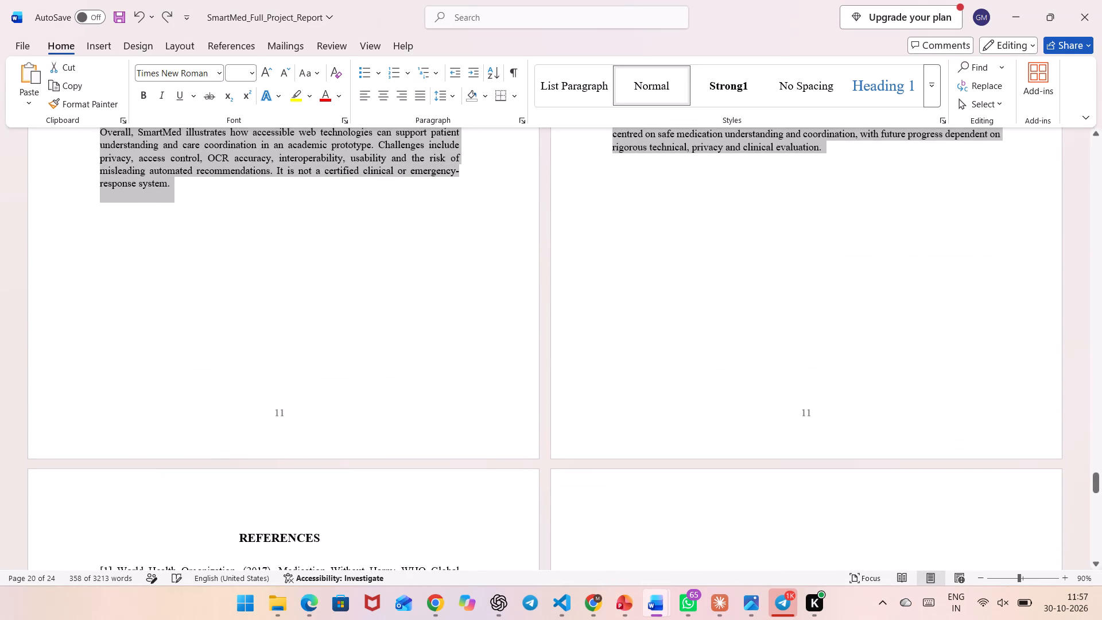
Paste the expanded Chapter 5 text on a new line below the last paragraph of the original section 5.1.
left_click(293, 217)
key("Return")
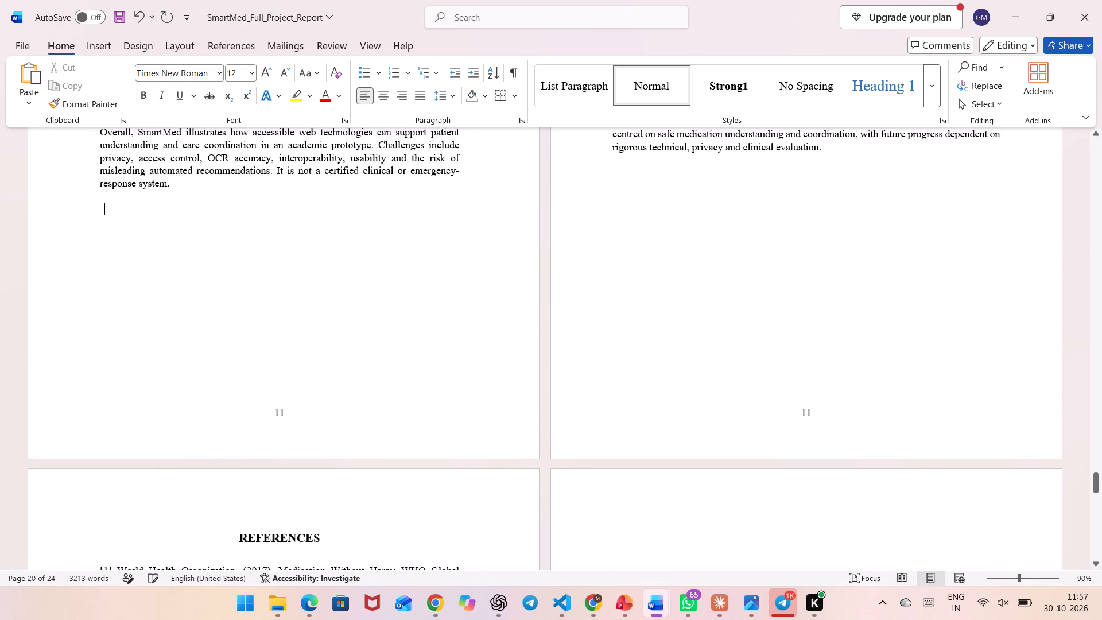
key("ctrl+v")
scroll(209, 231, "up", 1)
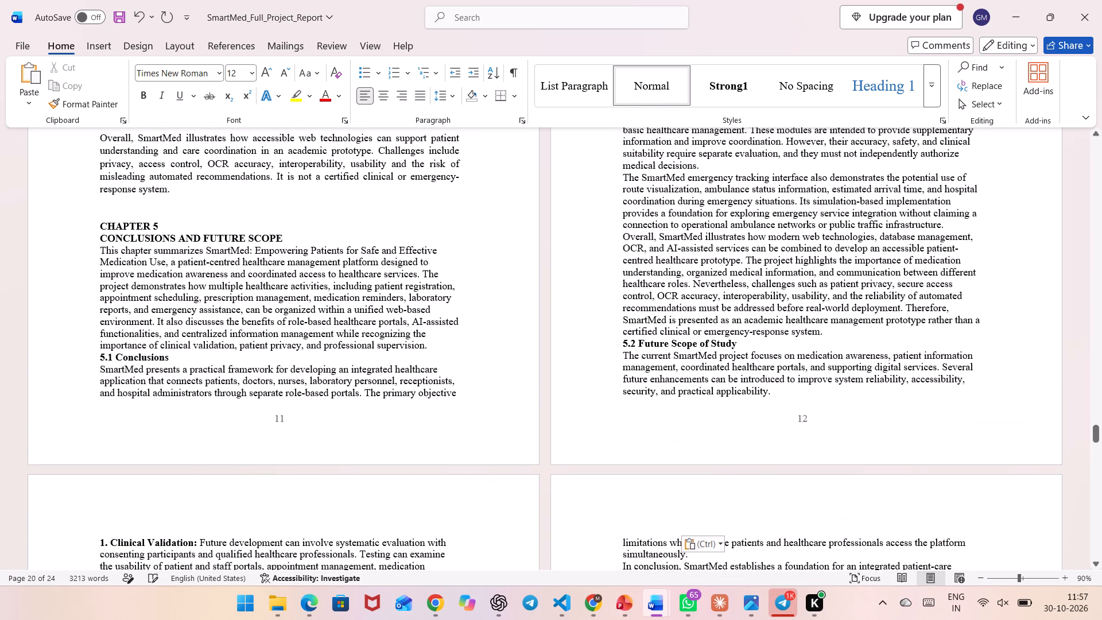
Delete the pasted CHAPTER 5 and CONCLUSIONS AND FUTURE SCOPE heading lines and the gap separating the expanded introduction from the original text.
left_click_drag(329, 240, 108, 222)
key("BackSpace")
key("BackSpace")
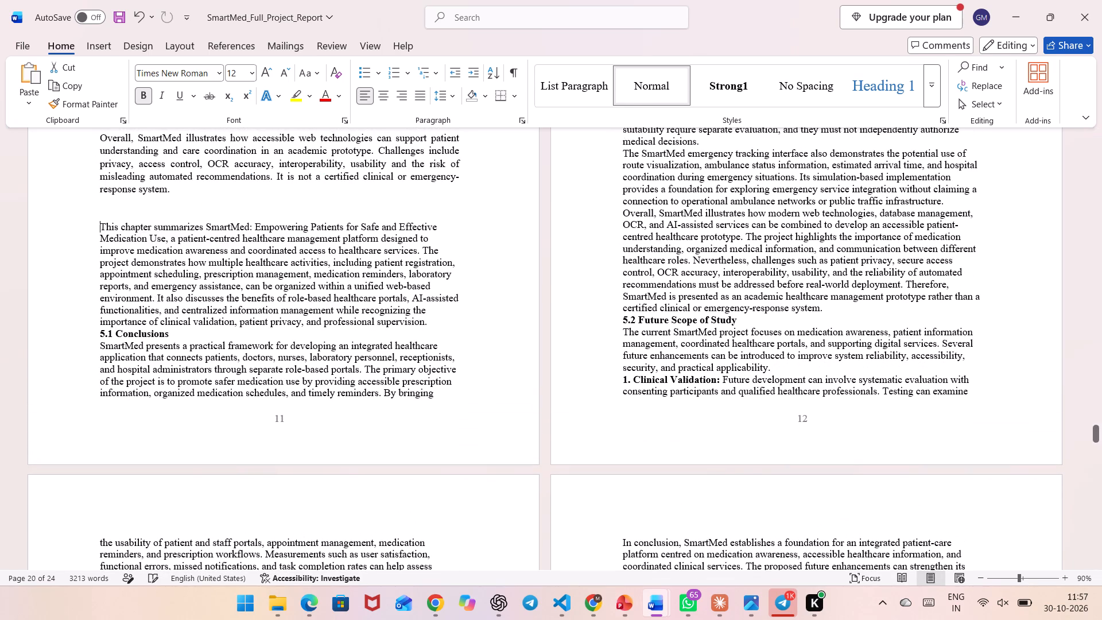
key("BackSpace")
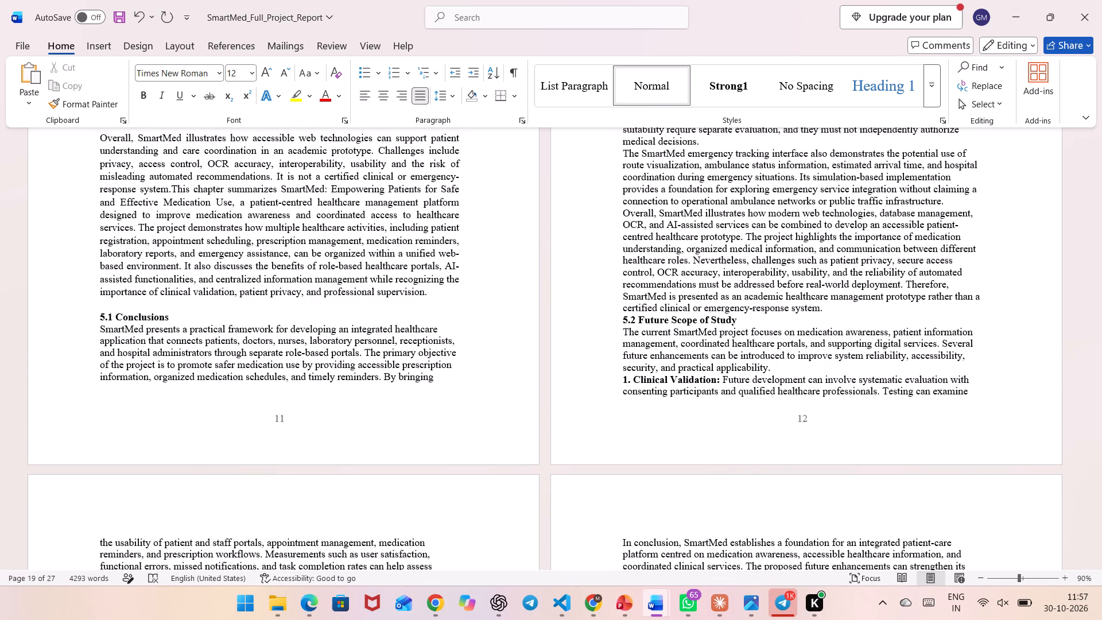
Delete the original chapter introduction and section 5.1, so the expanded introduction directly follows the CONCLUSIONS AND FUTURE SCOPE OF STUDY heading.
scroll(108, 222, "up", 2)
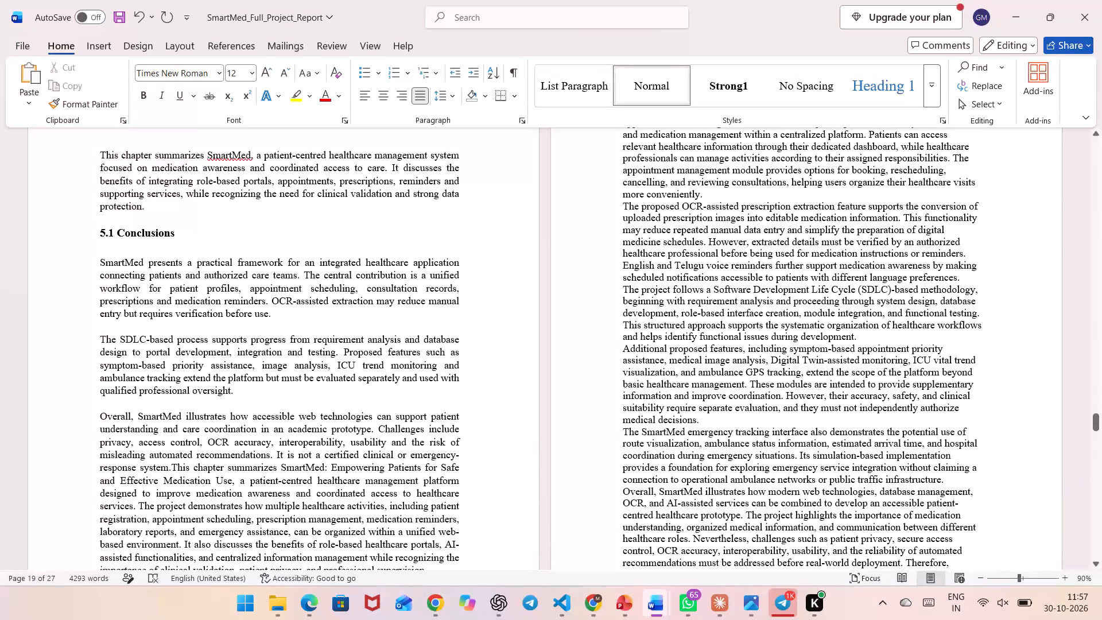
left_click_drag(172, 468, 122, 302)
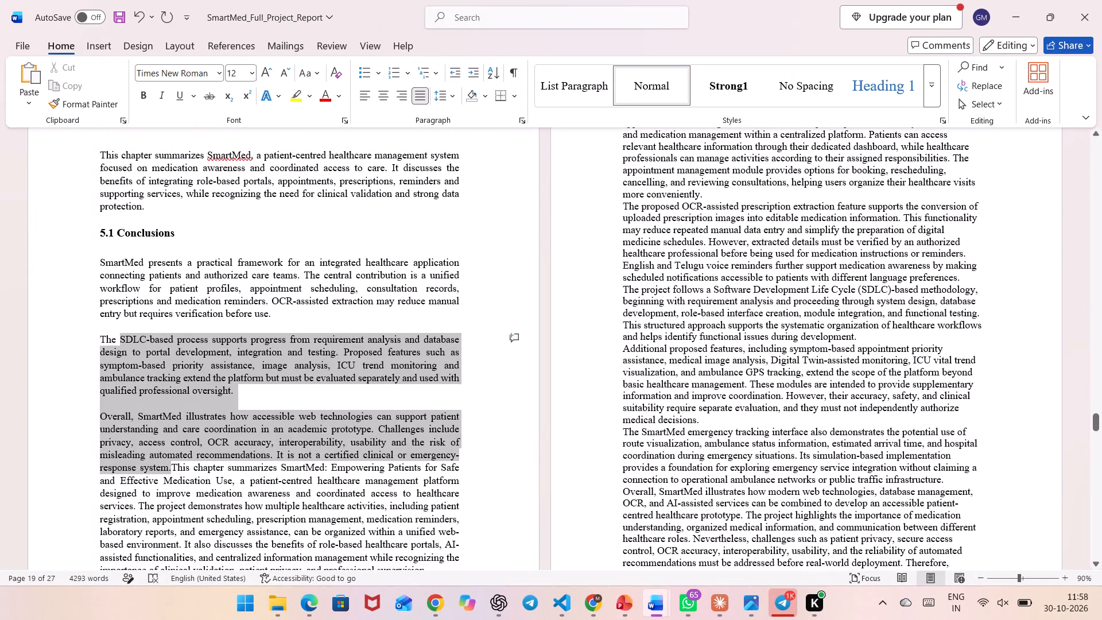
left_click_drag(122, 302, 99, 123)
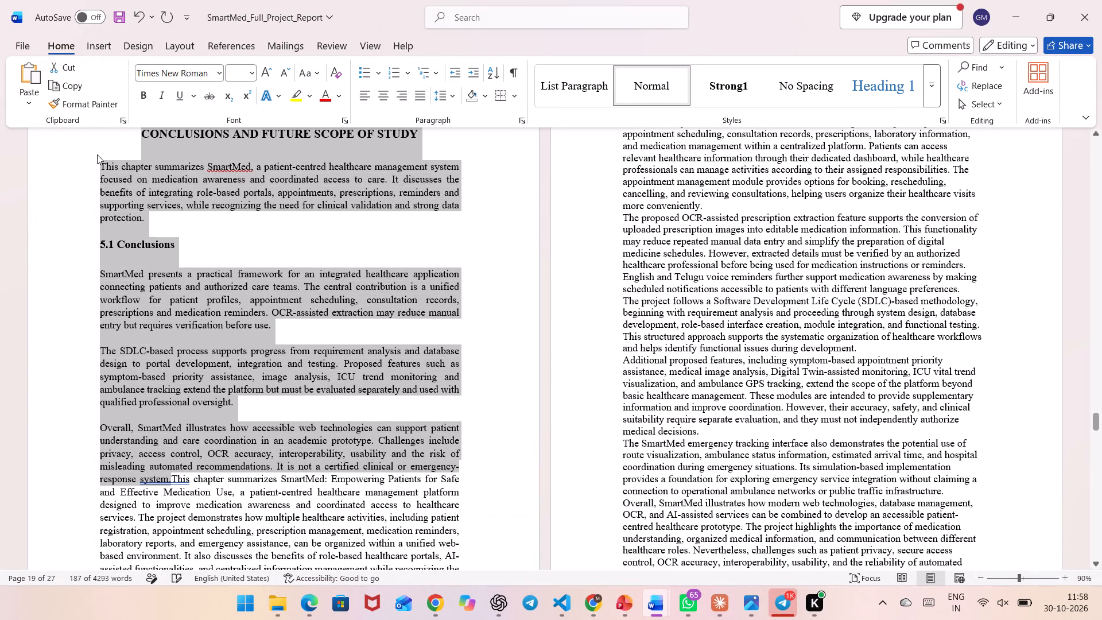
left_click(95, 165)
left_click_drag(95, 165, 184, 452)
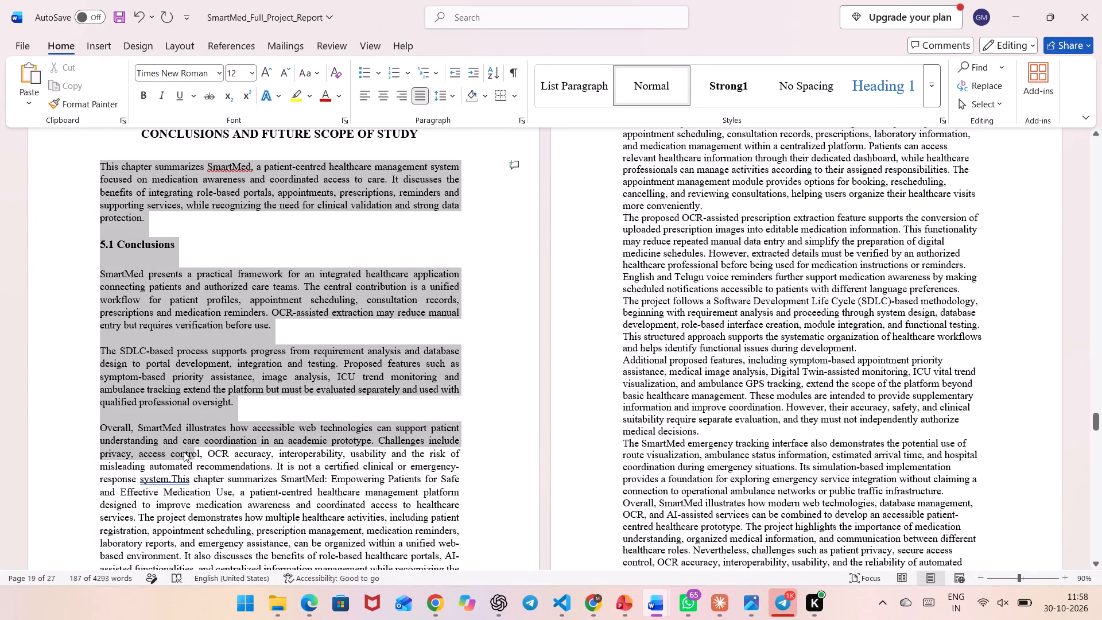
left_click_drag(184, 452, 170, 475)
key("BackSpace")
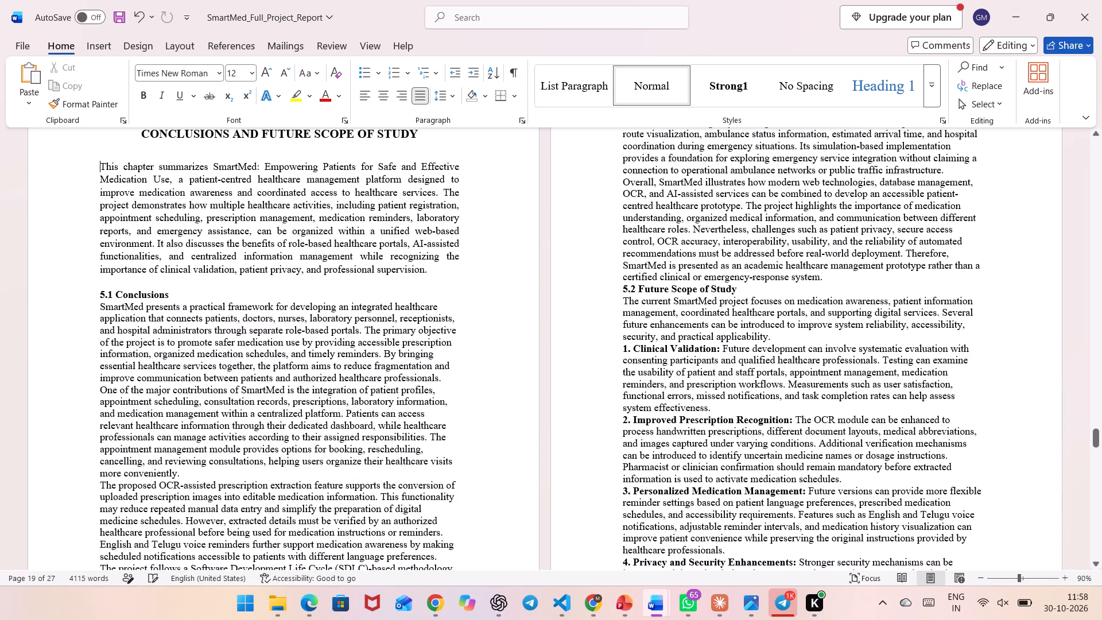
Justify the expanded text from 5.1 Conclusions through its closing conclusion paragraph and set its line spacing to 1.5.
scroll(324, 413, "down", 1)
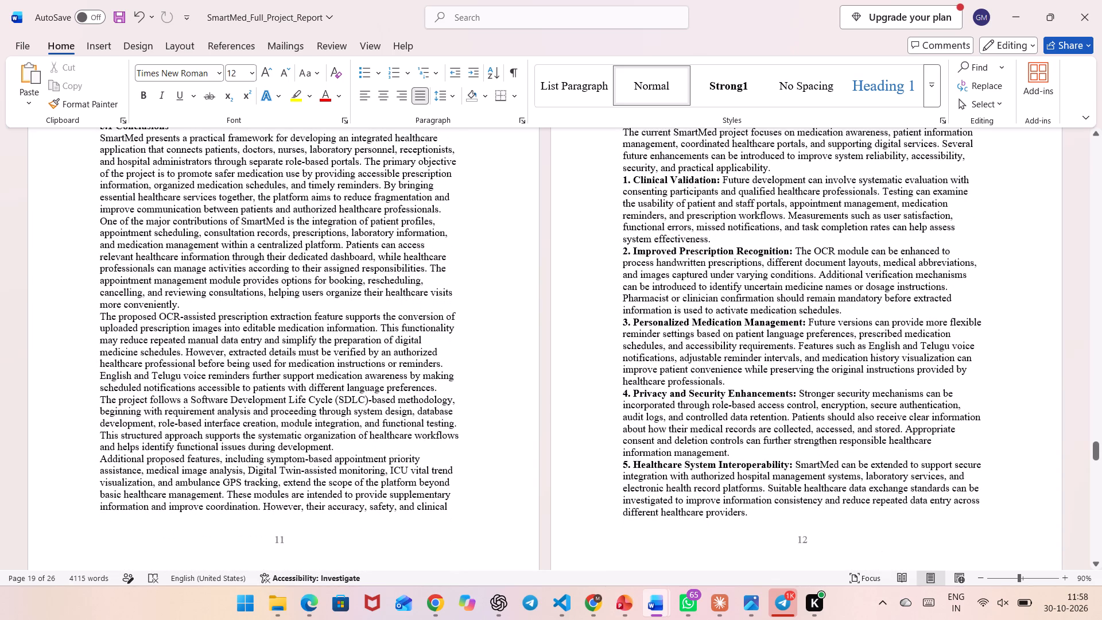
scroll(106, 146, "up", 1)
left_click_drag(98, 185, 735, 586)
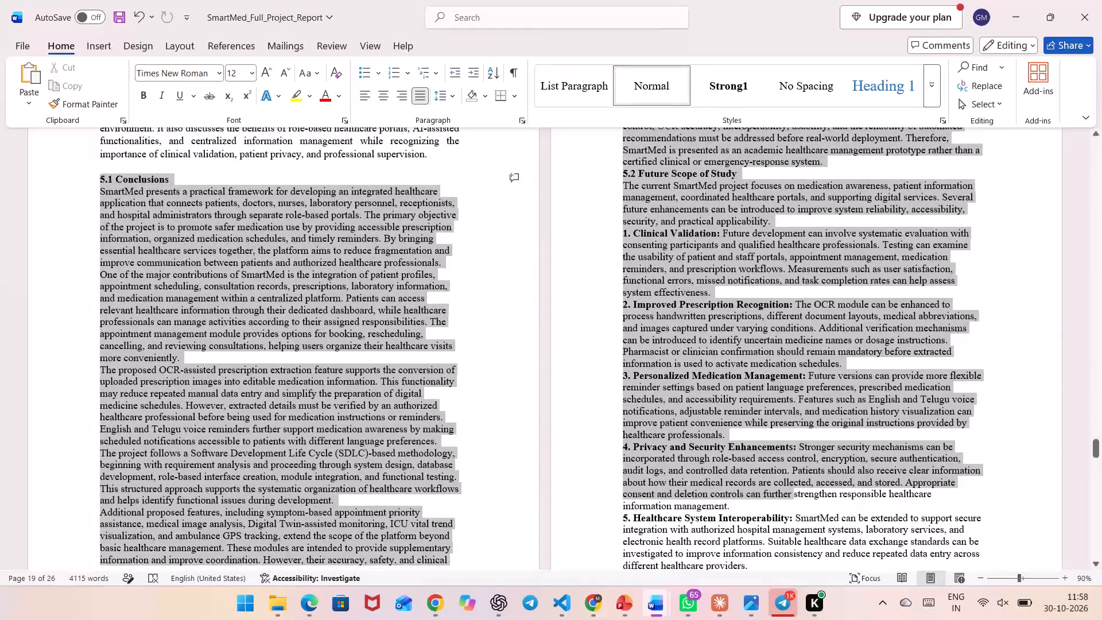
left_click_drag(735, 586, 401, 492)
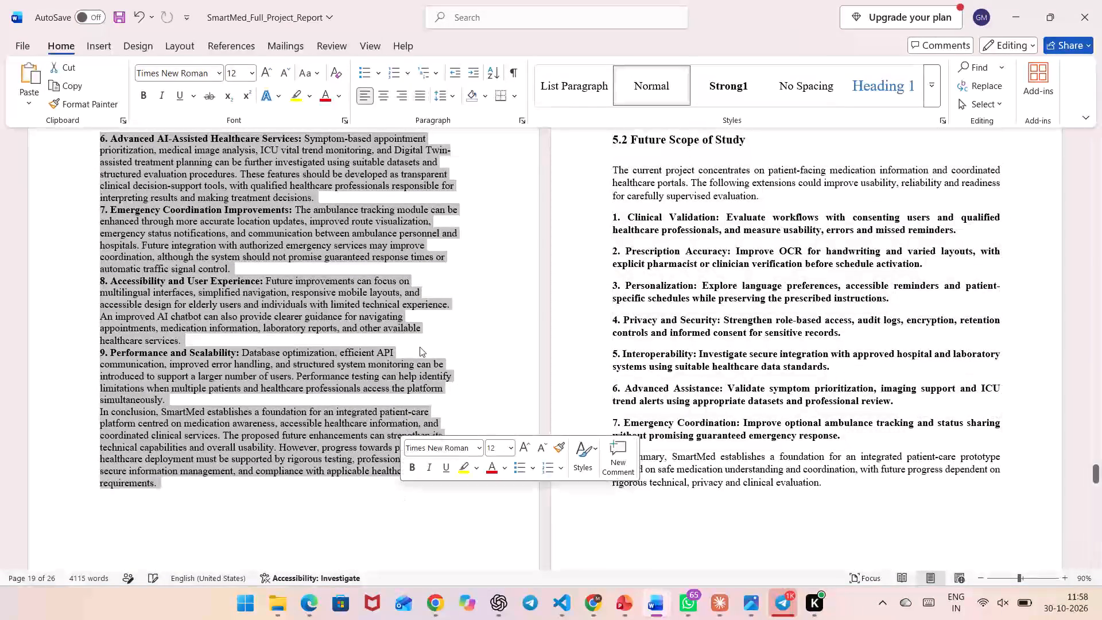
left_click(420, 96)
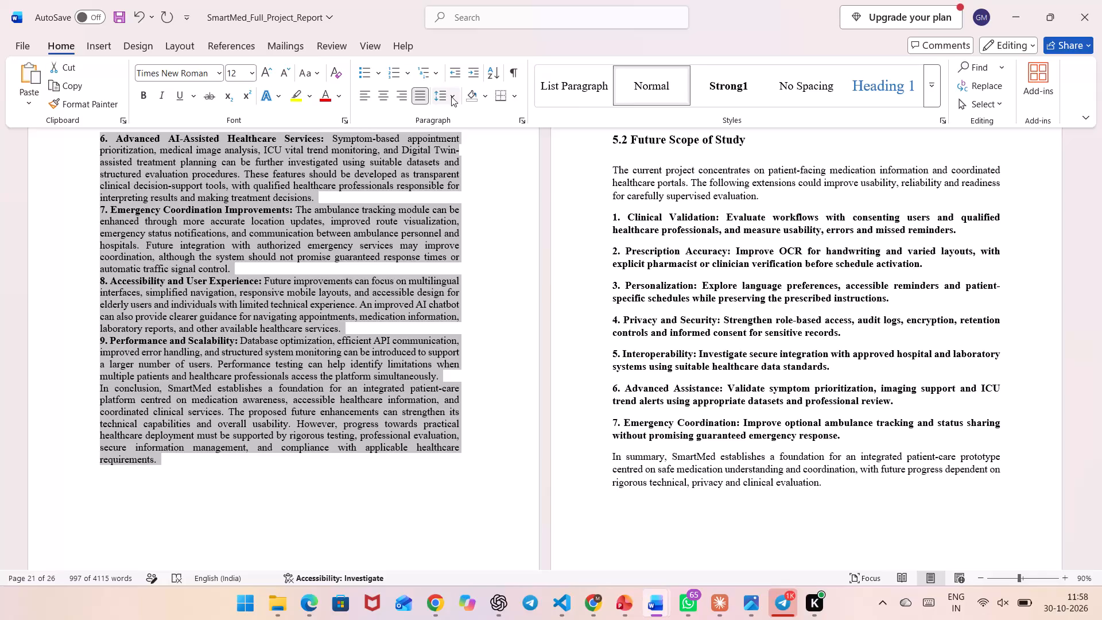
left_click(451, 96)
left_click(456, 153)
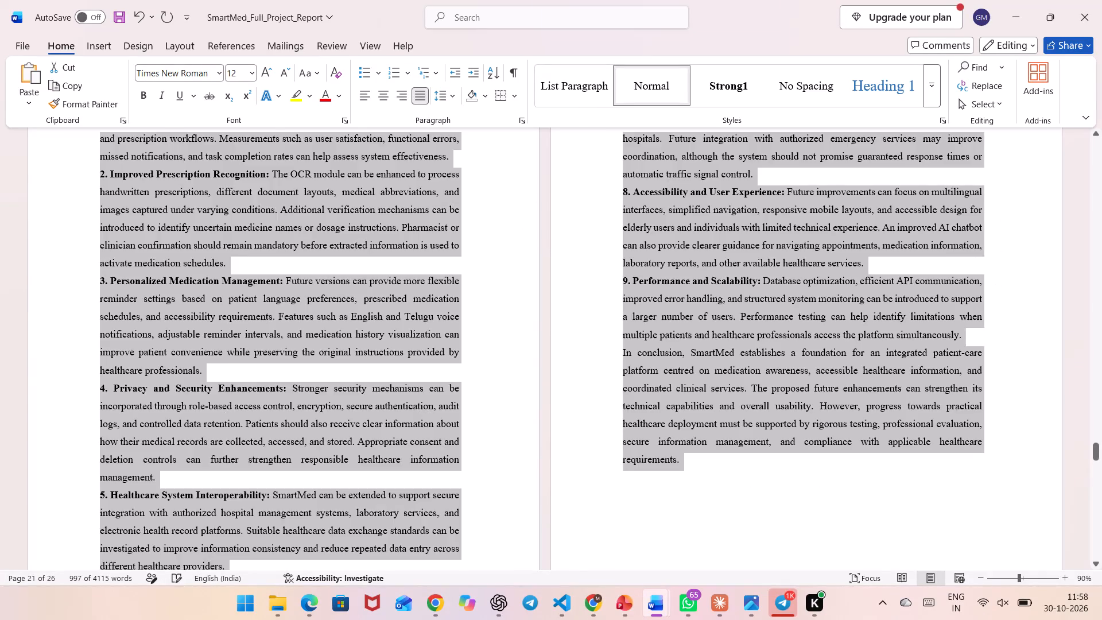
Set the line spacing of the Chapter 5 introduction paragraph to 1.5.
scroll(588, 227, "up", 3)
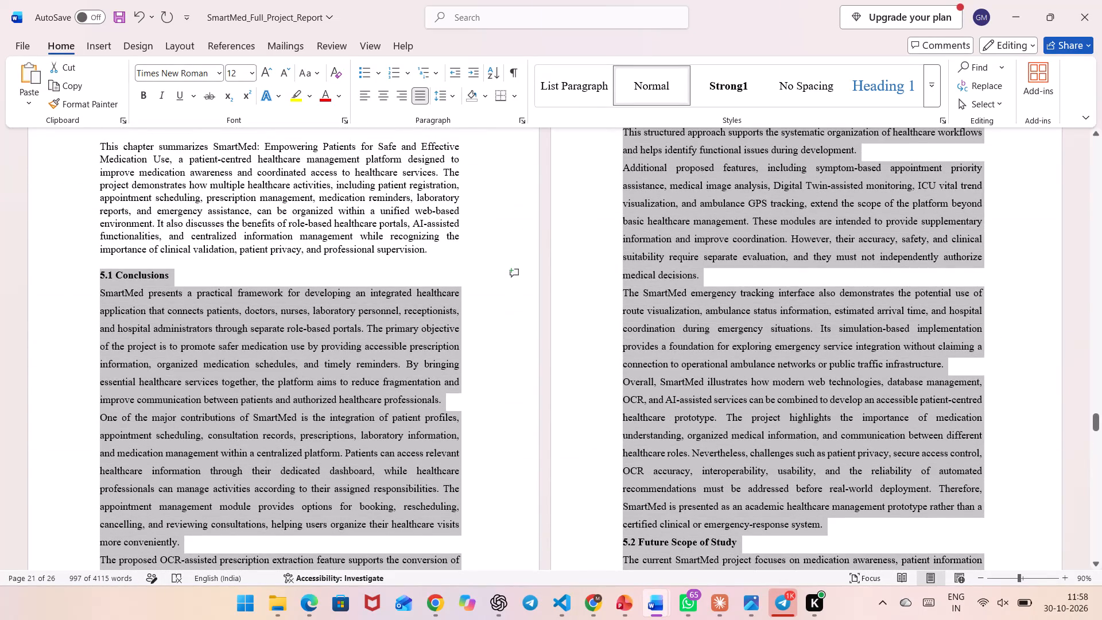
scroll(553, 302, "up", 1)
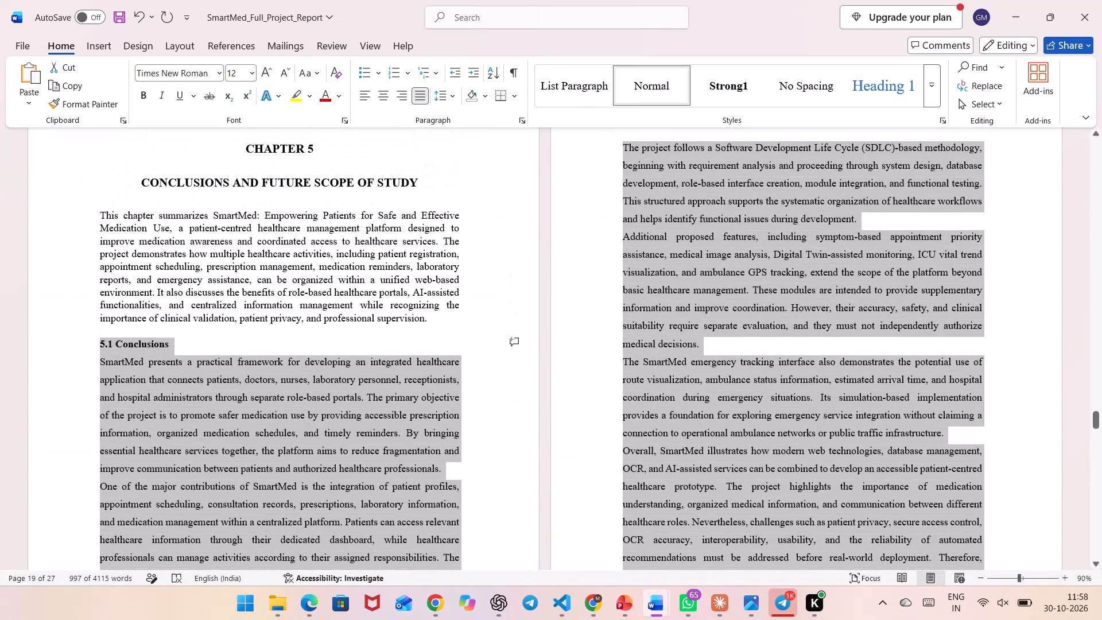
left_click_drag(441, 328, 89, 220)
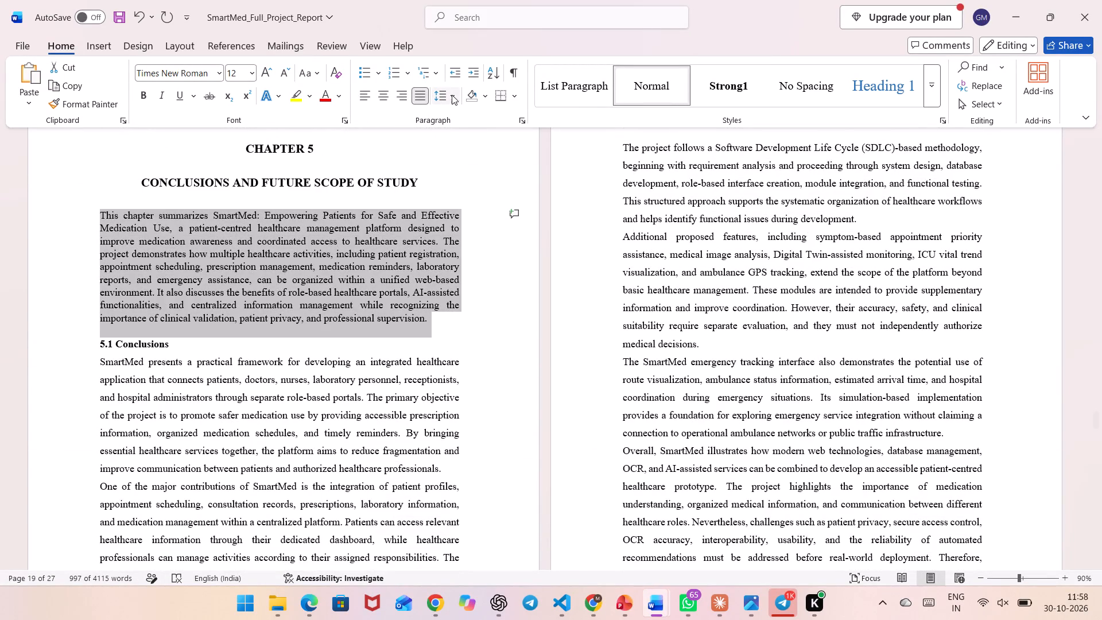
left_click(453, 95)
left_click(486, 156)
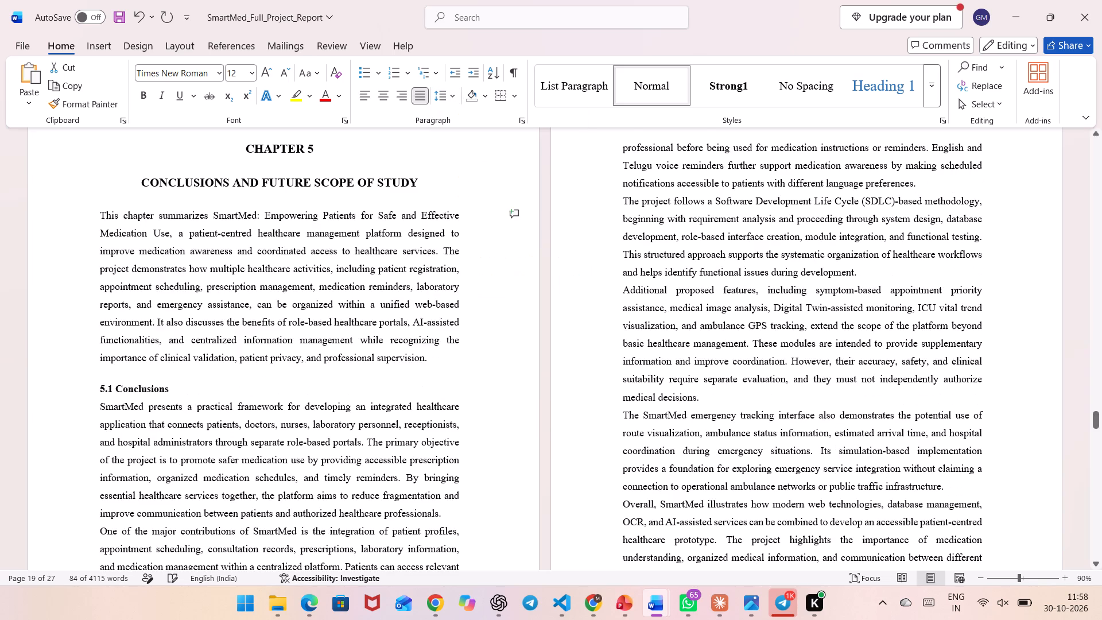
Review the layout and length of the expanded Chapter 5 from its heading through to the References page.
scroll(573, 325, "down", 4)
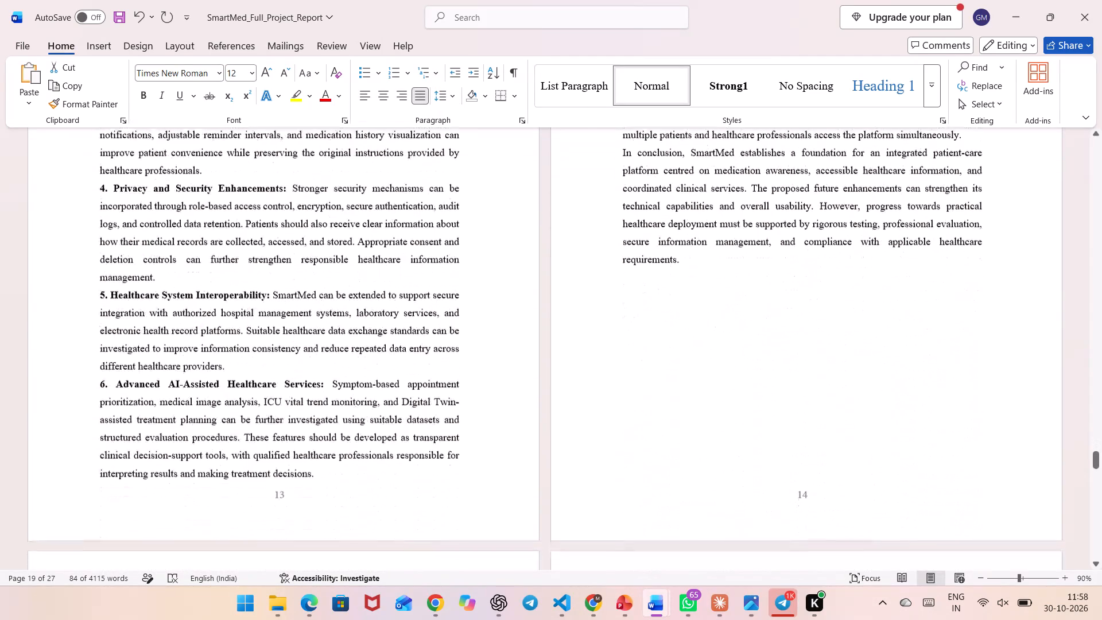
scroll(549, 367, "up", 4)
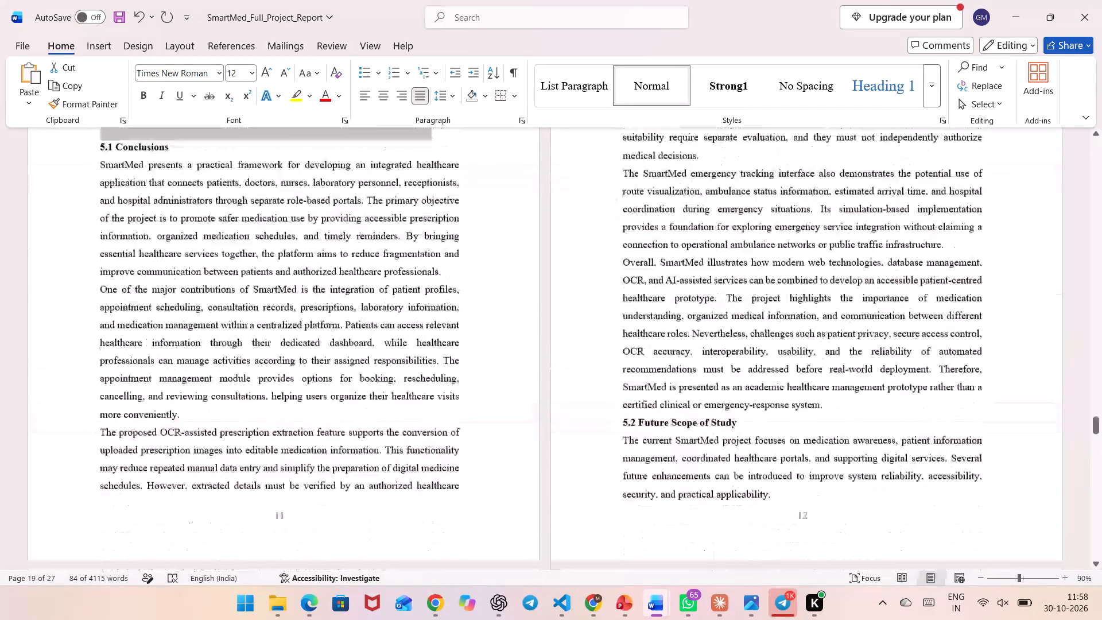
scroll(549, 367, "up", 1)
scroll(549, 367, "down", 1)
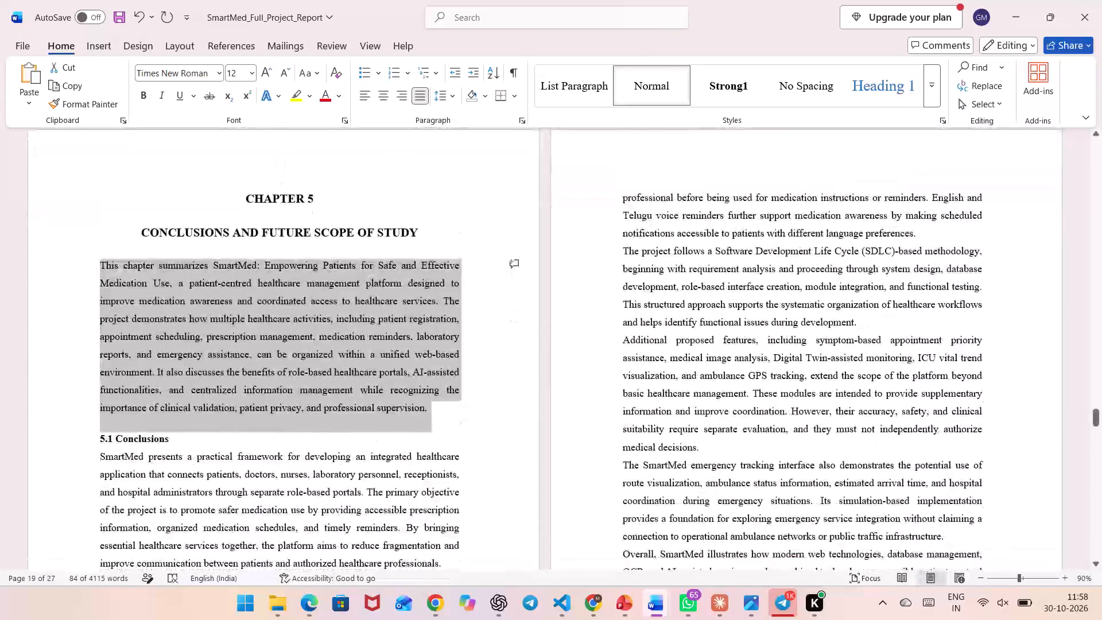
scroll(763, 410, "down", 4)
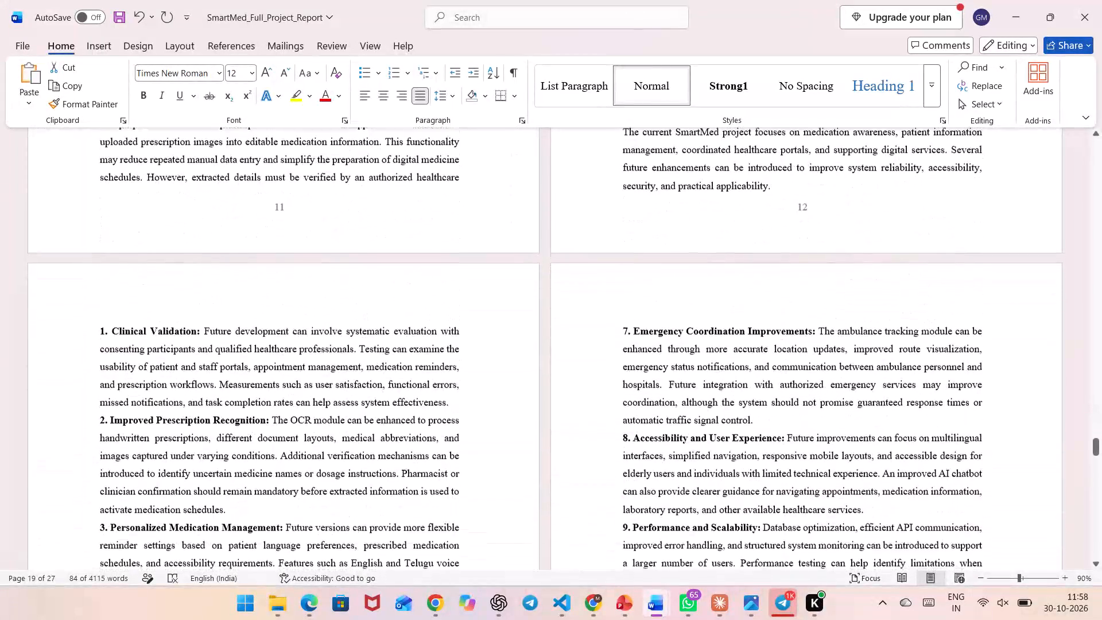
scroll(763, 410, "down", 2)
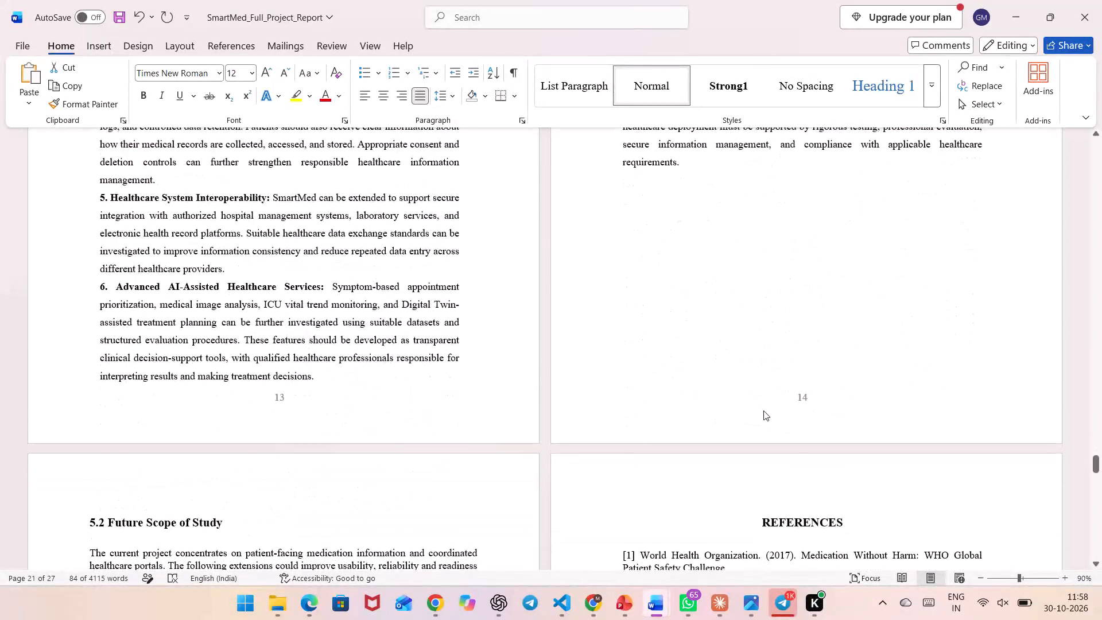
scroll(763, 410, "up", 4)
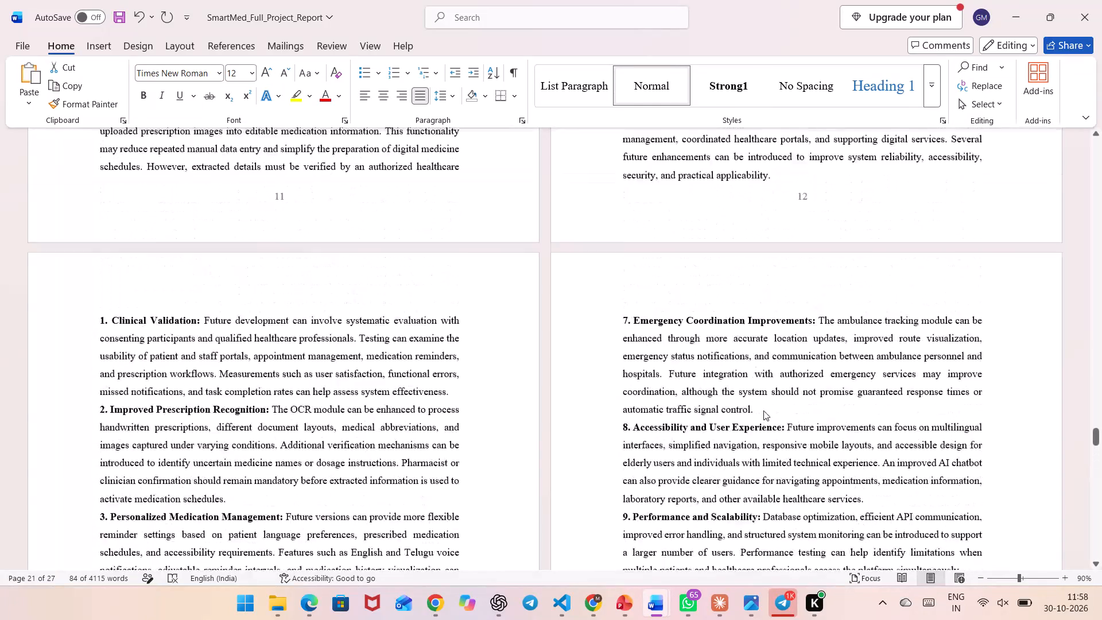
scroll(763, 410, "up", 2)
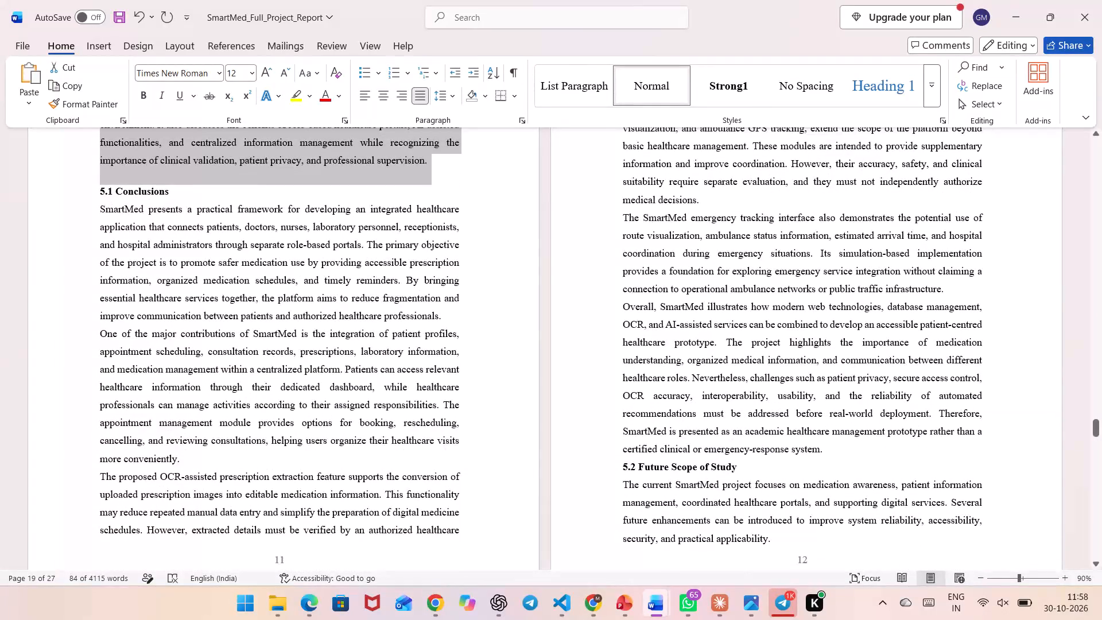
Delete the section 5.1 paragraph about the SmartMed emergency tracking interface.
scroll(661, 197, "up", 1)
left_click_drag(704, 293, 639, 195)
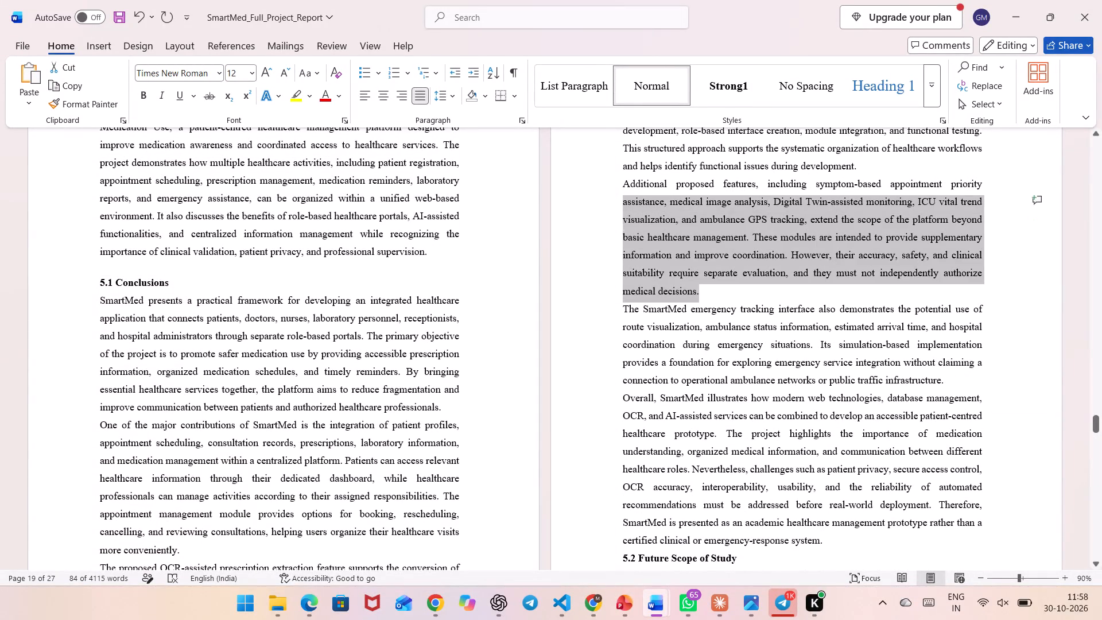
left_click_drag(639, 195, 628, 191)
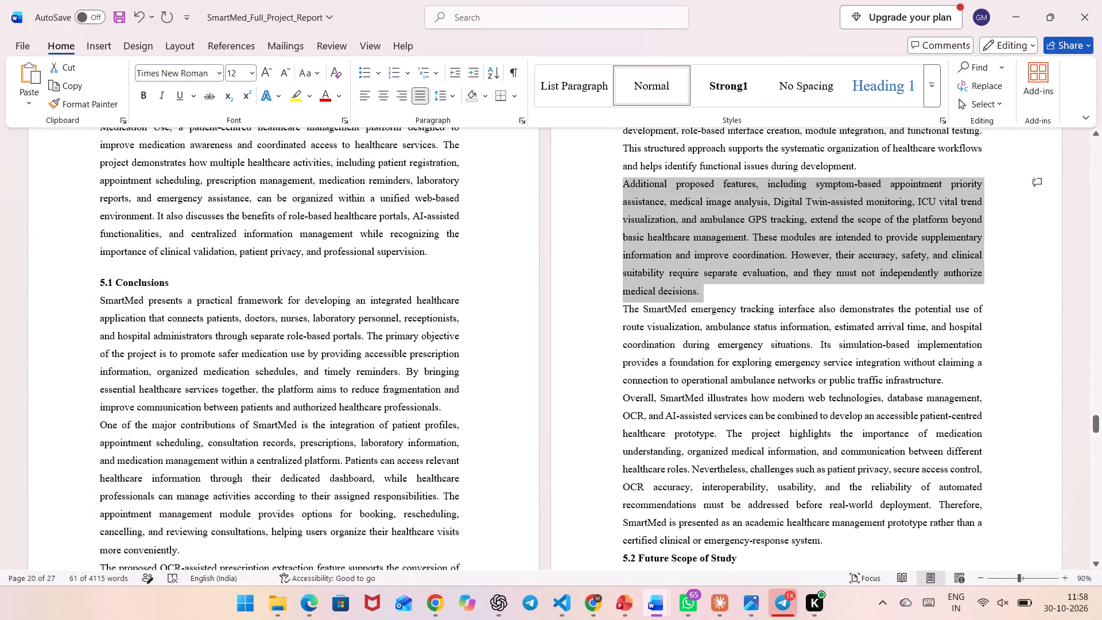
left_click_drag(953, 388, 623, 312)
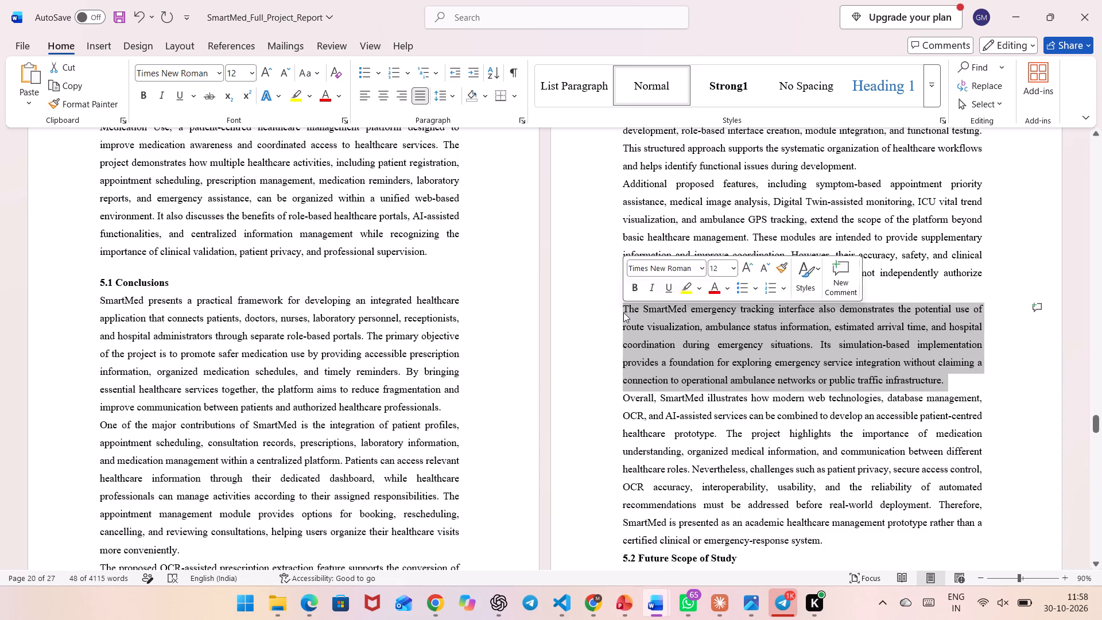
key("BackSpace")
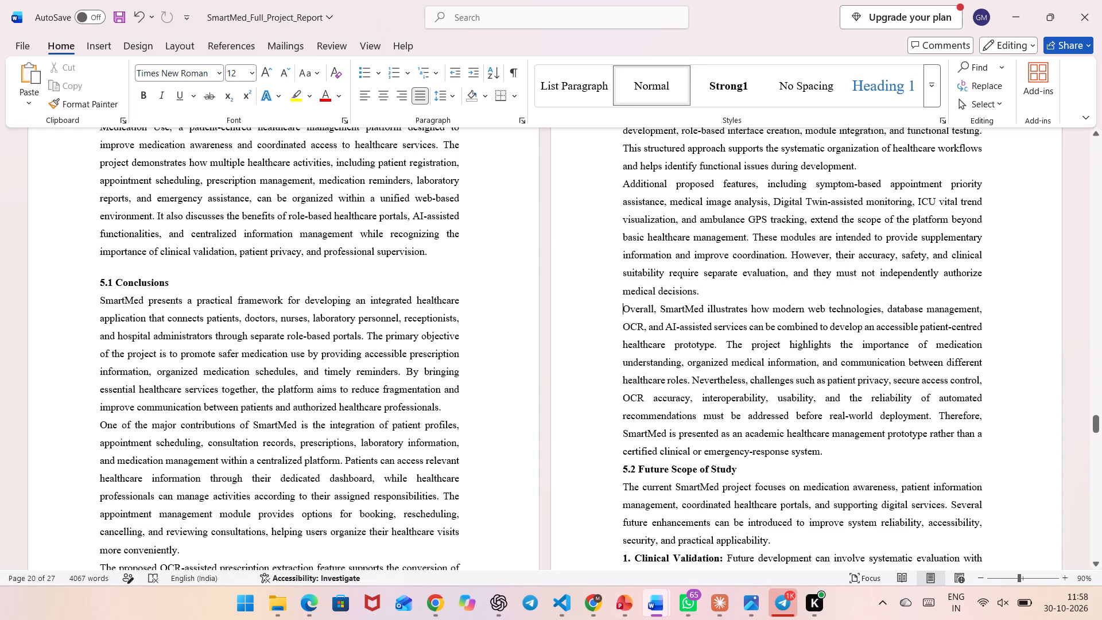
Delete the section 5.1 paragraph about the Software Development Life Cycle (SDLC)-based methodology.
scroll(720, 395, "up", 1)
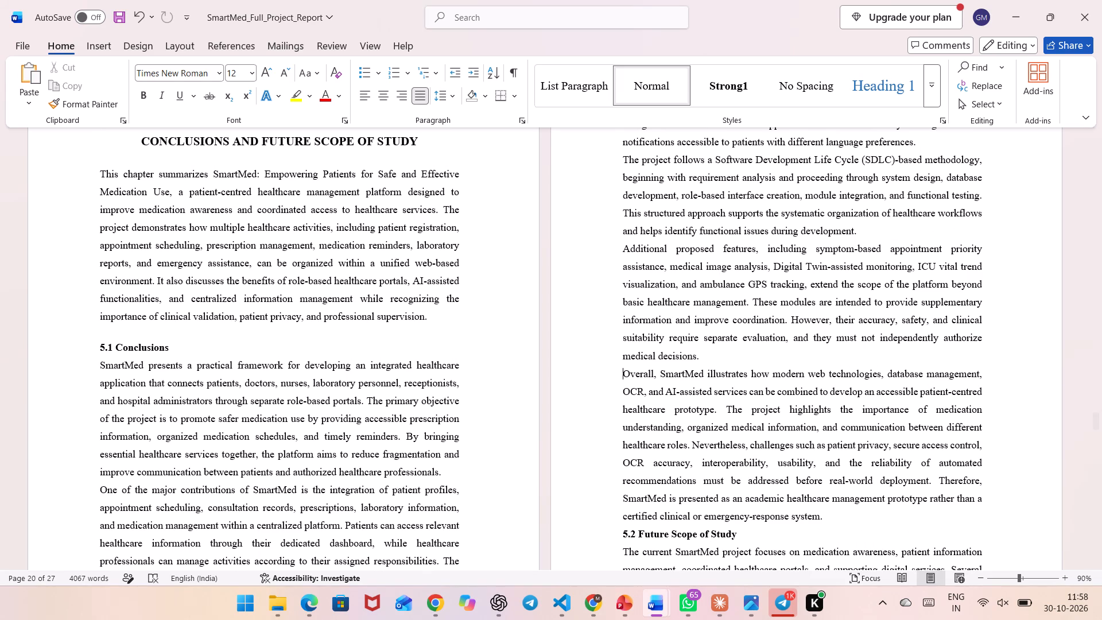
scroll(479, 388, "up", 1)
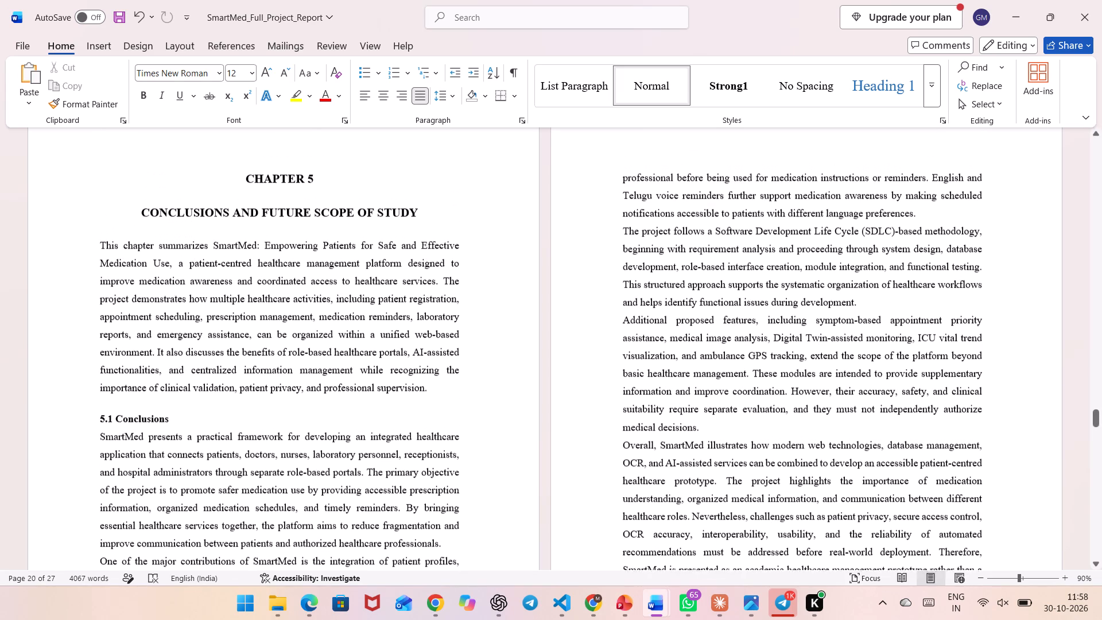
scroll(479, 388, "down", 2)
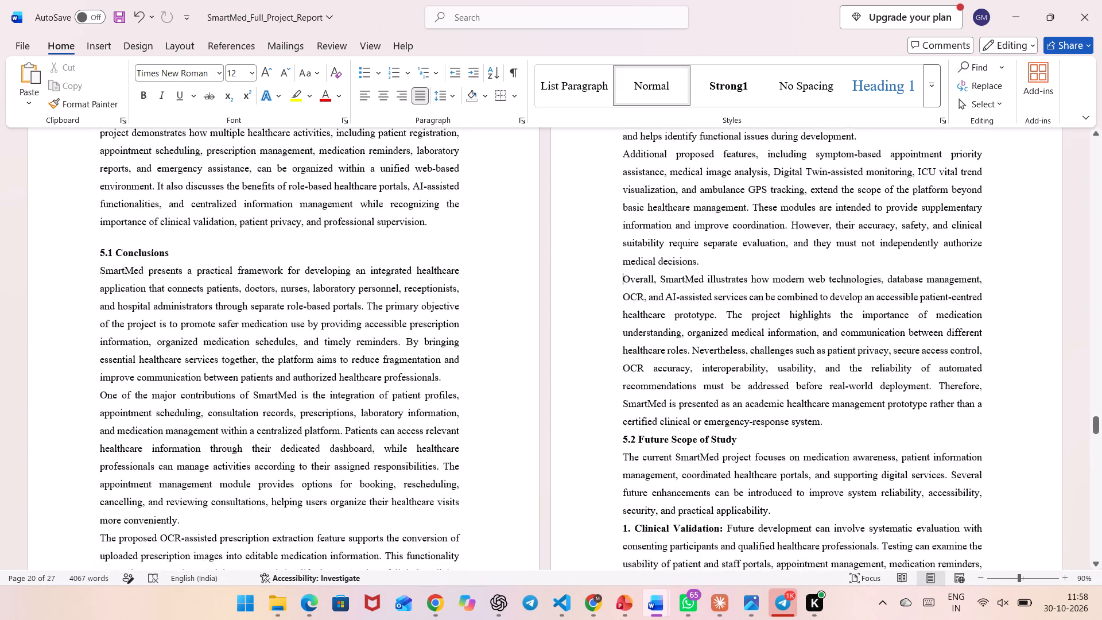
scroll(203, 529, "up", 1)
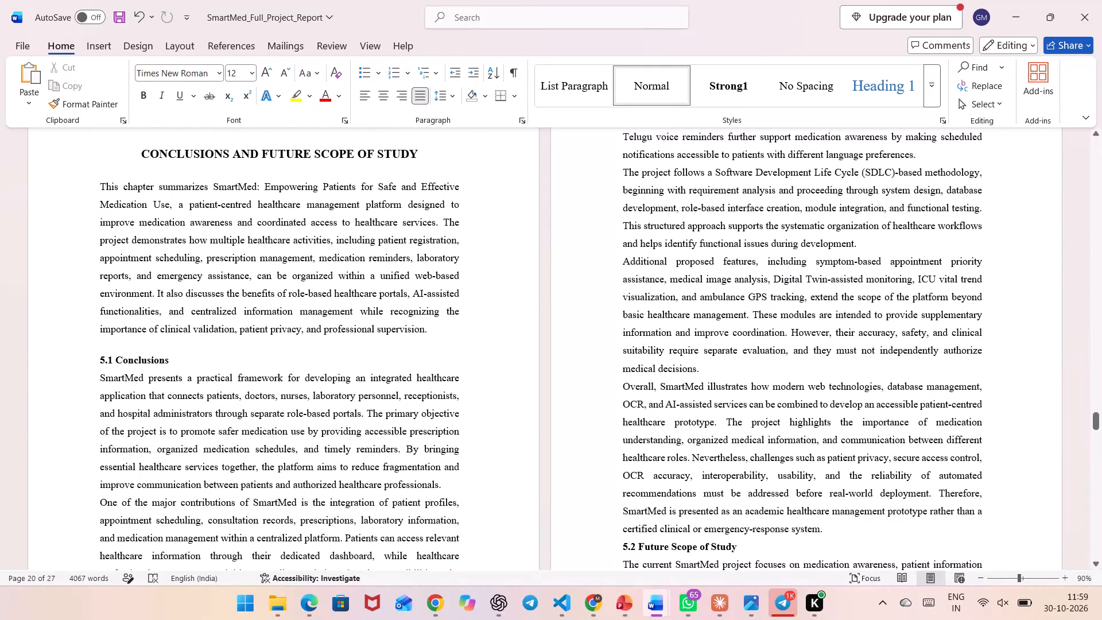
left_click_drag(866, 243, 628, 174)
key("BackSpace")
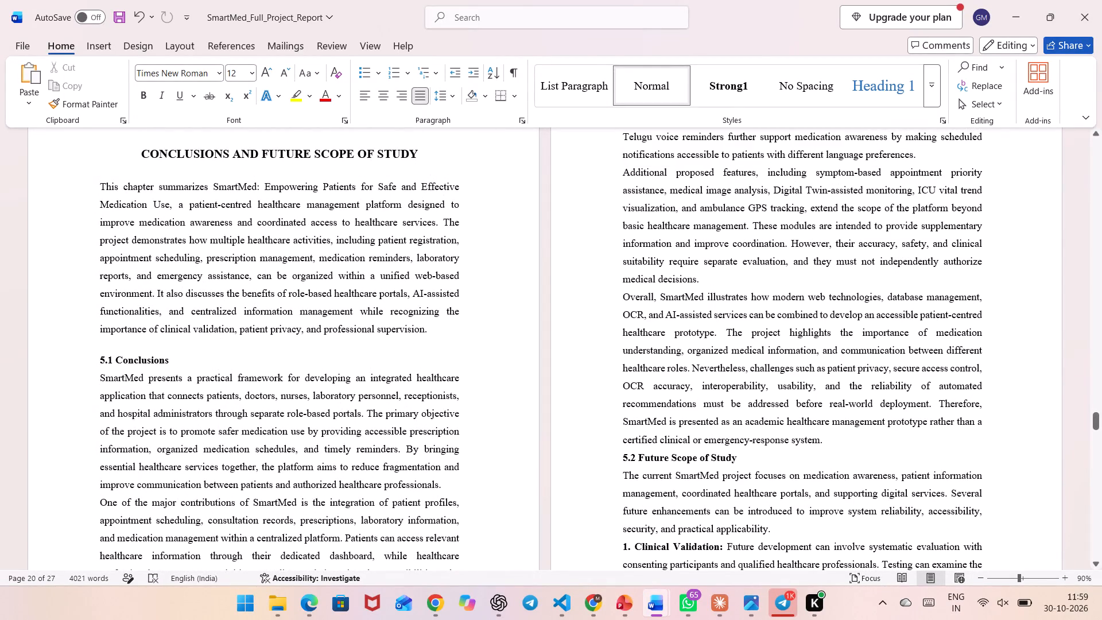
Insert a blank line above the expanded text's 5.2 Future Scope of Study heading.
scroll(719, 363, "down", 2)
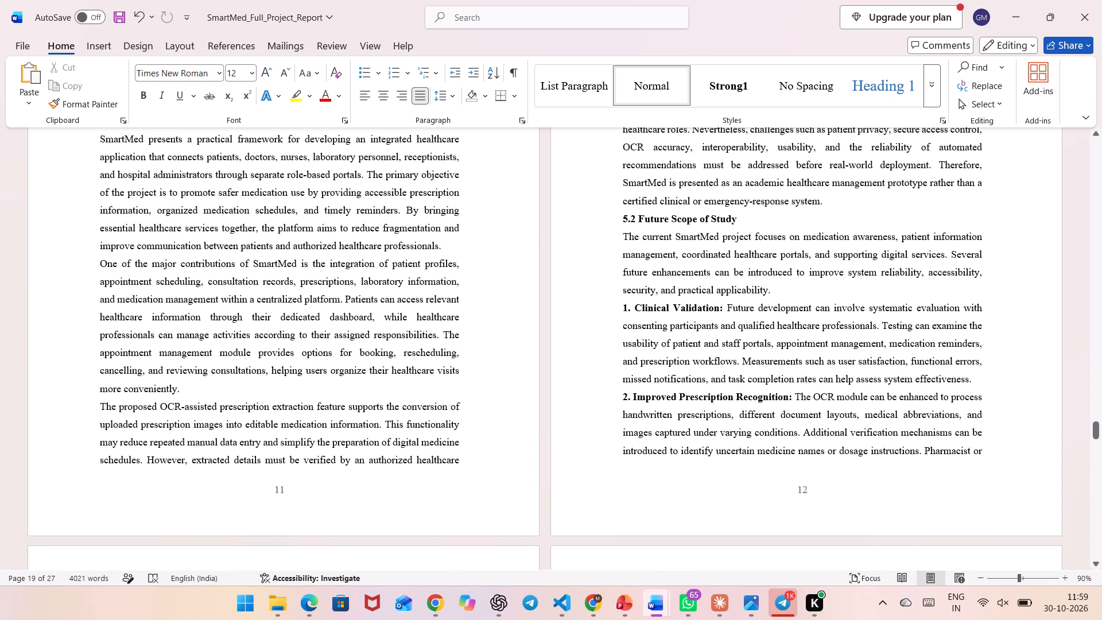
left_click(831, 204)
key("Return")
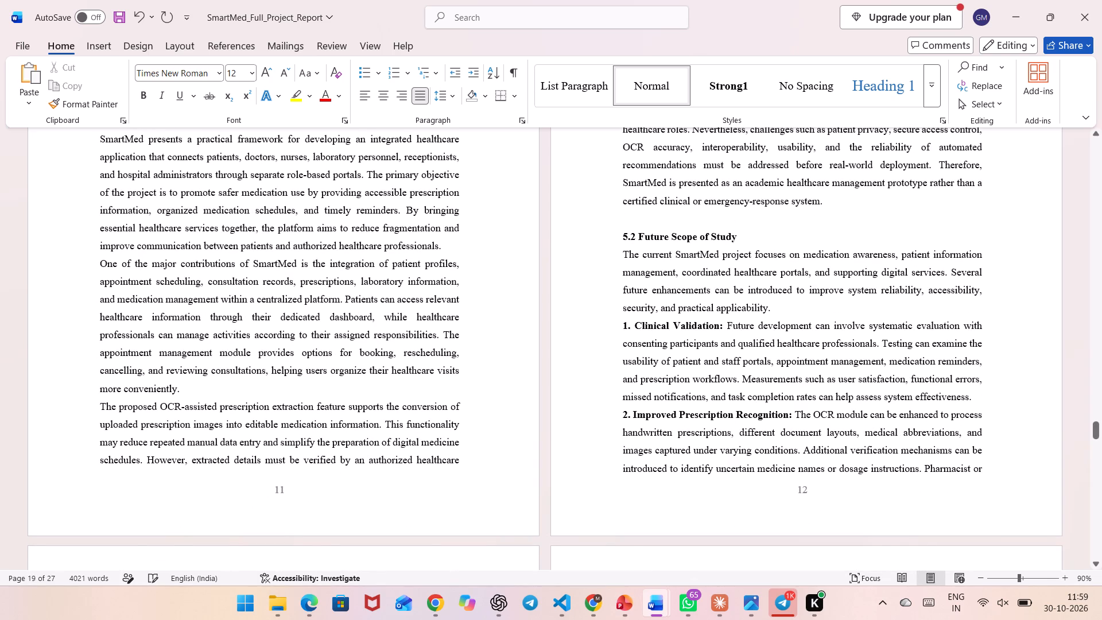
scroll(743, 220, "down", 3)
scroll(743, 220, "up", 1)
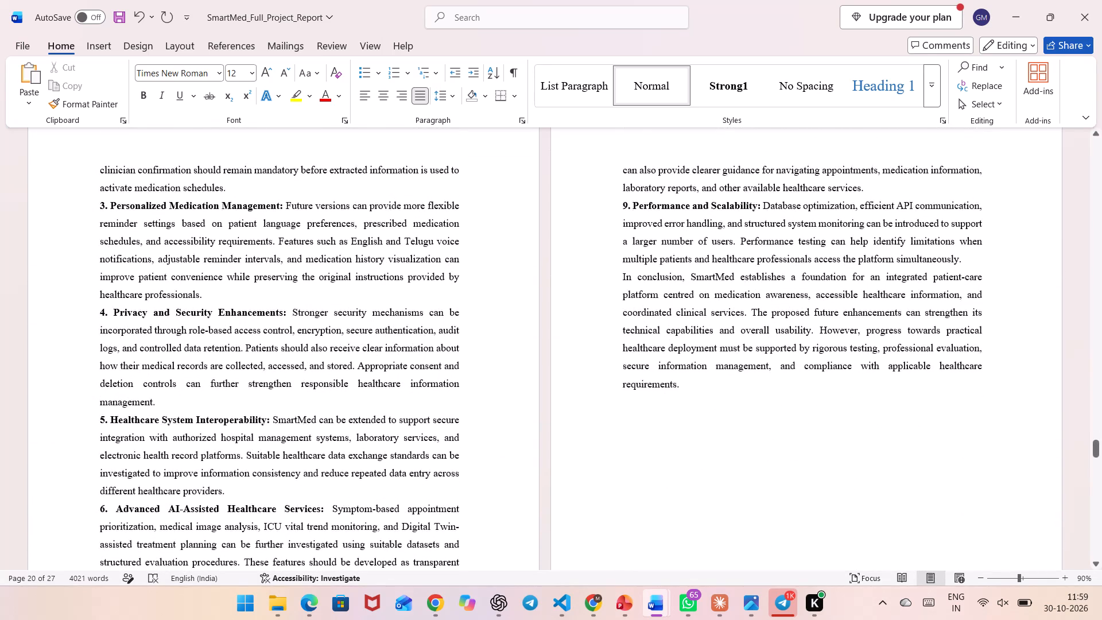
Delete item 9, Performance and Scalability, and the closing 'In conclusion' paragraph from the expanded Future Scope of Study section.
left_click_drag(708, 399, 624, 206)
key("BackSpace")
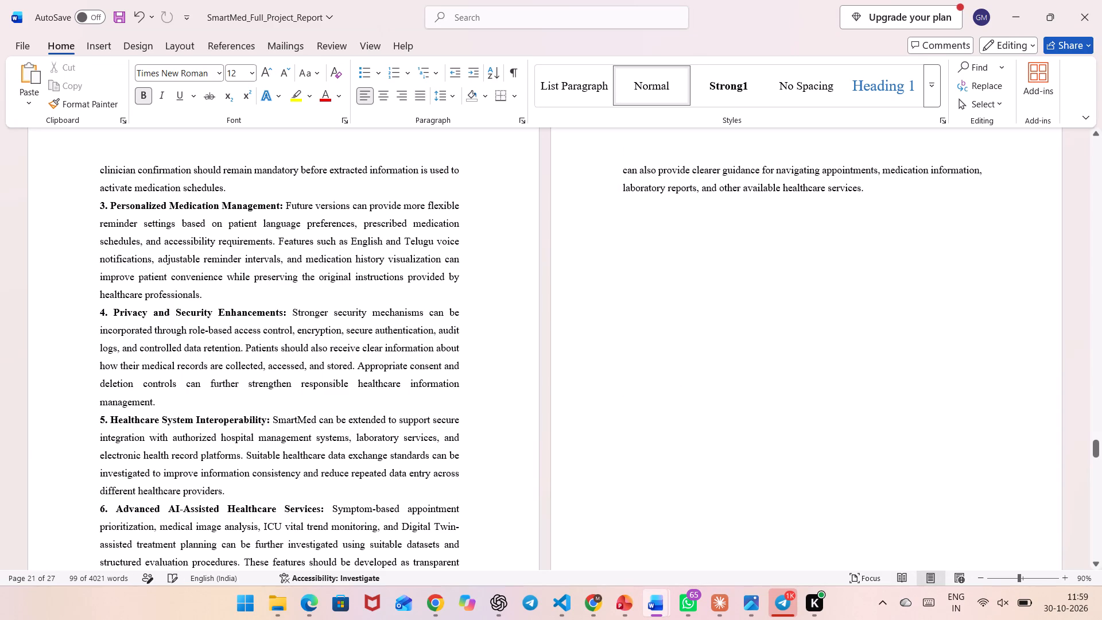
Delete the final sentence of section 5.1, starting 'Therefore, SmartMed is presented as an academic healthcare management prototype'.
scroll(267, 334, "down", 1)
scroll(240, 489, "down", 1)
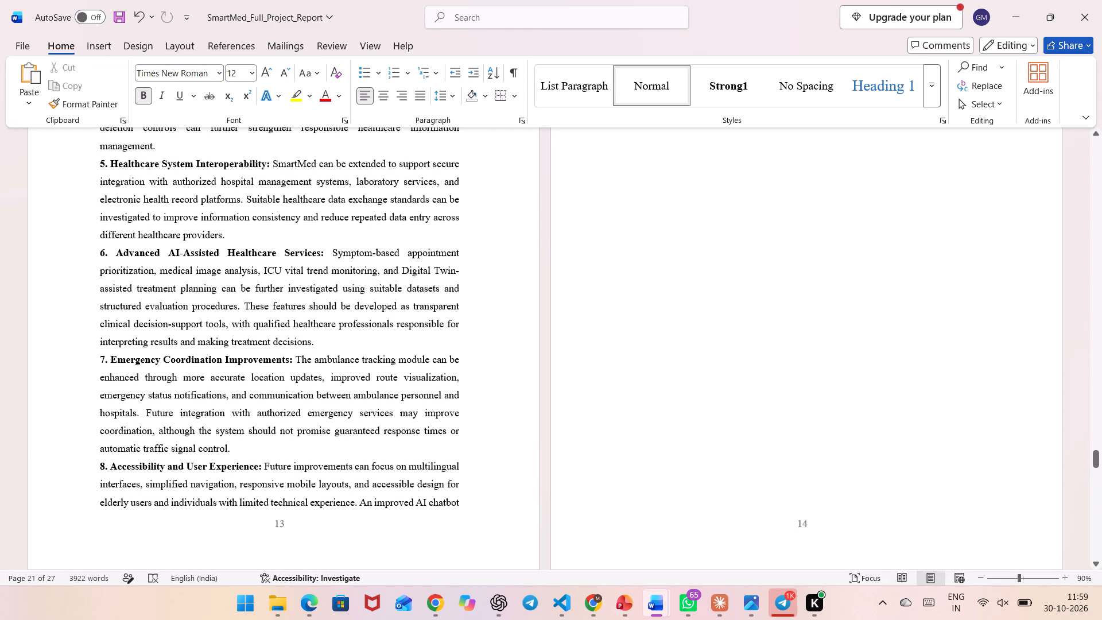
scroll(390, 466, "up", 3)
scroll(677, 394, "up", 1)
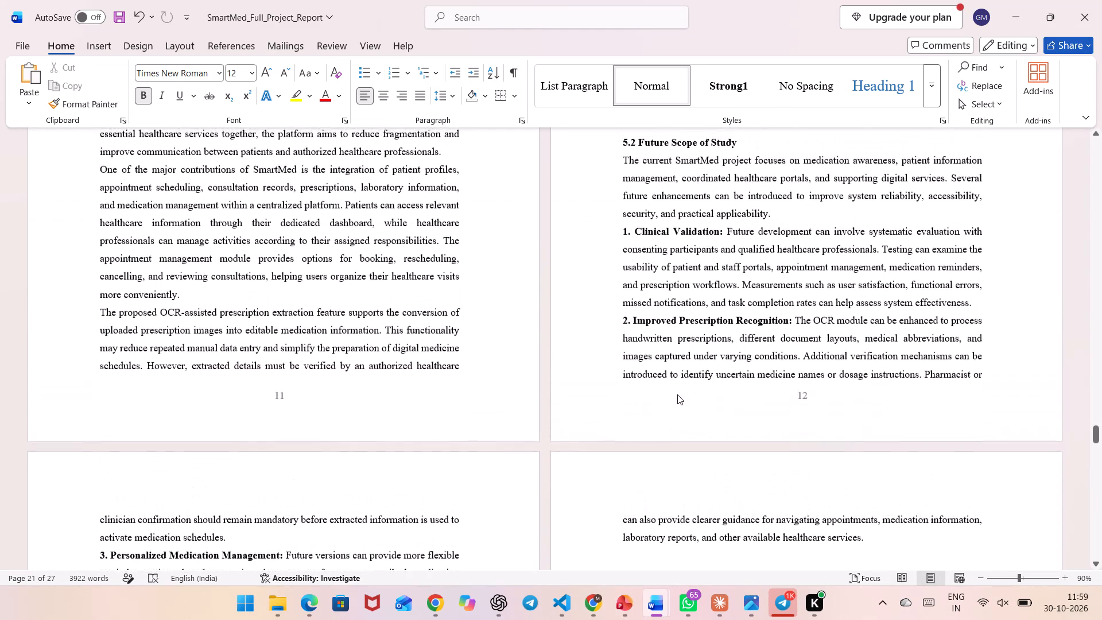
scroll(793, 251, "up", 2)
scroll(525, 330, "down", 1)
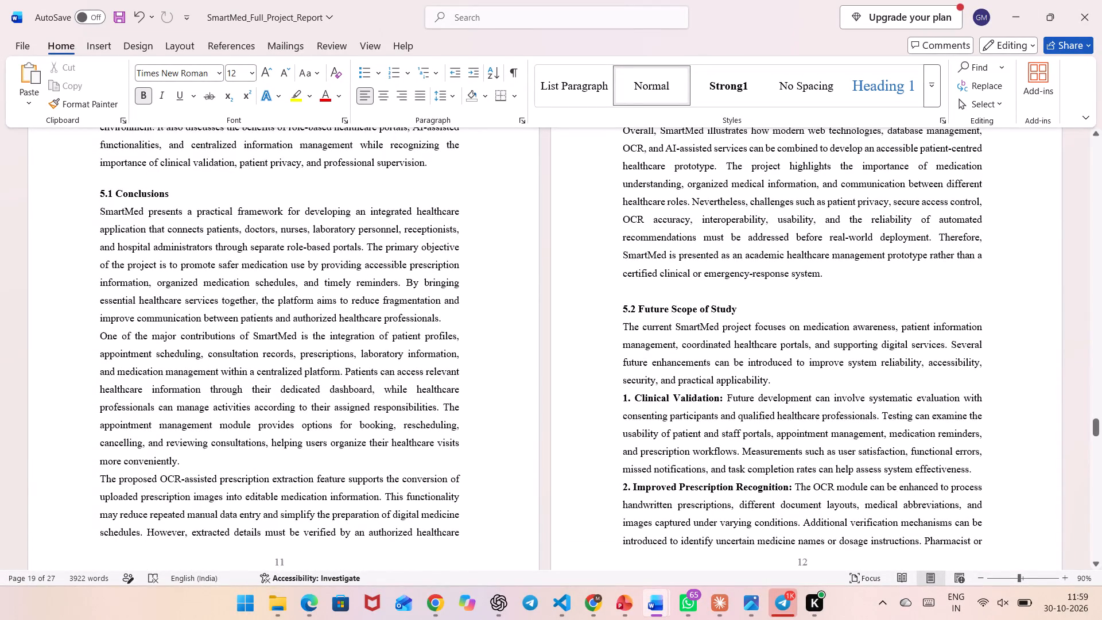
scroll(621, 416, "up", 1)
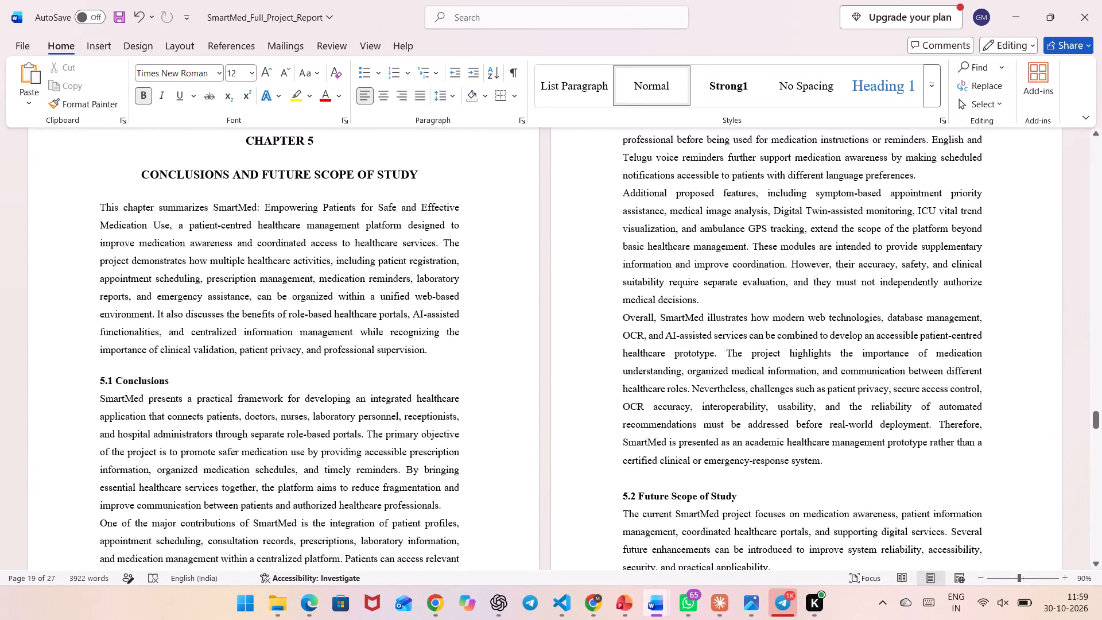
left_click_drag(937, 424, 943, 455)
key("BackSpace")
Delete the old, short 5.2 Future Scope of Study section before References, from its heading through the 'In summary' paragraph.
scroll(679, 488, "down", 3)
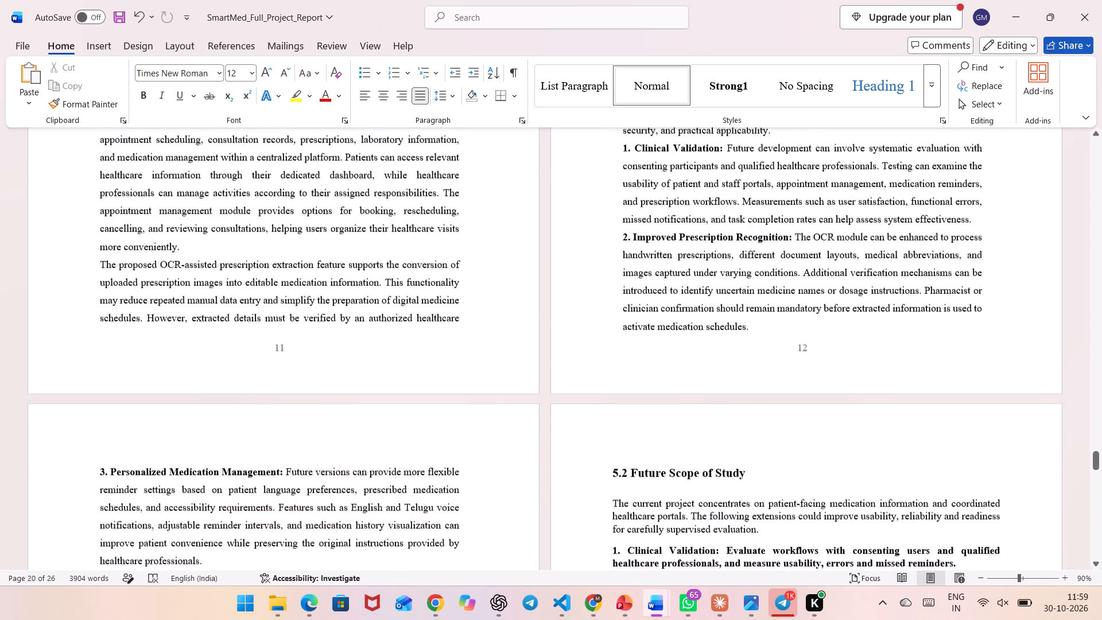
scroll(679, 488, "up", 2)
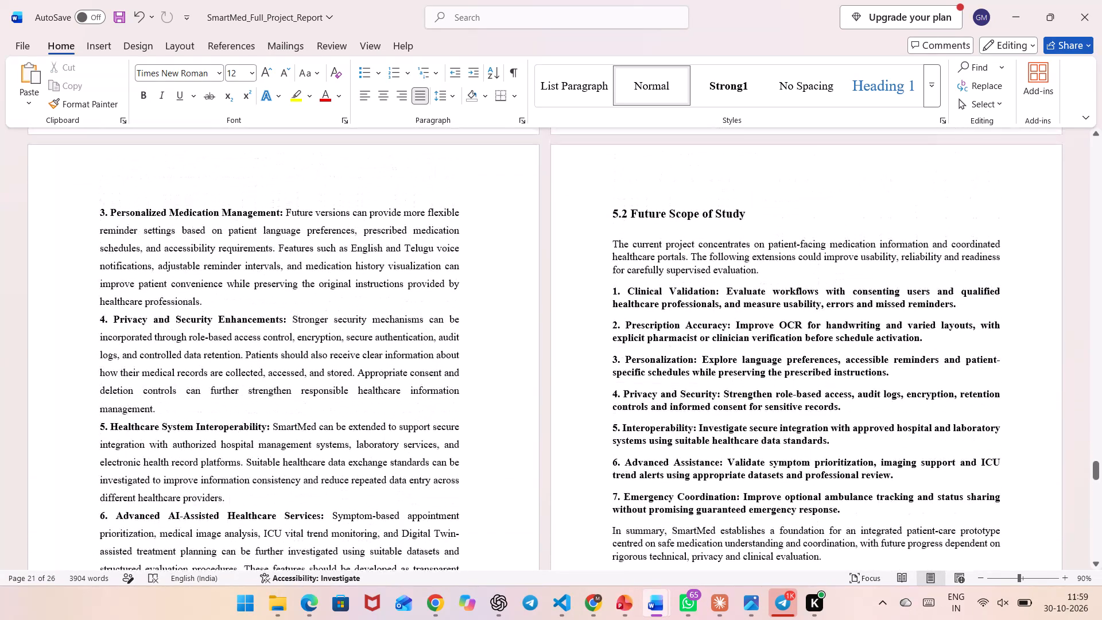
left_click_drag(608, 206, 844, 611)
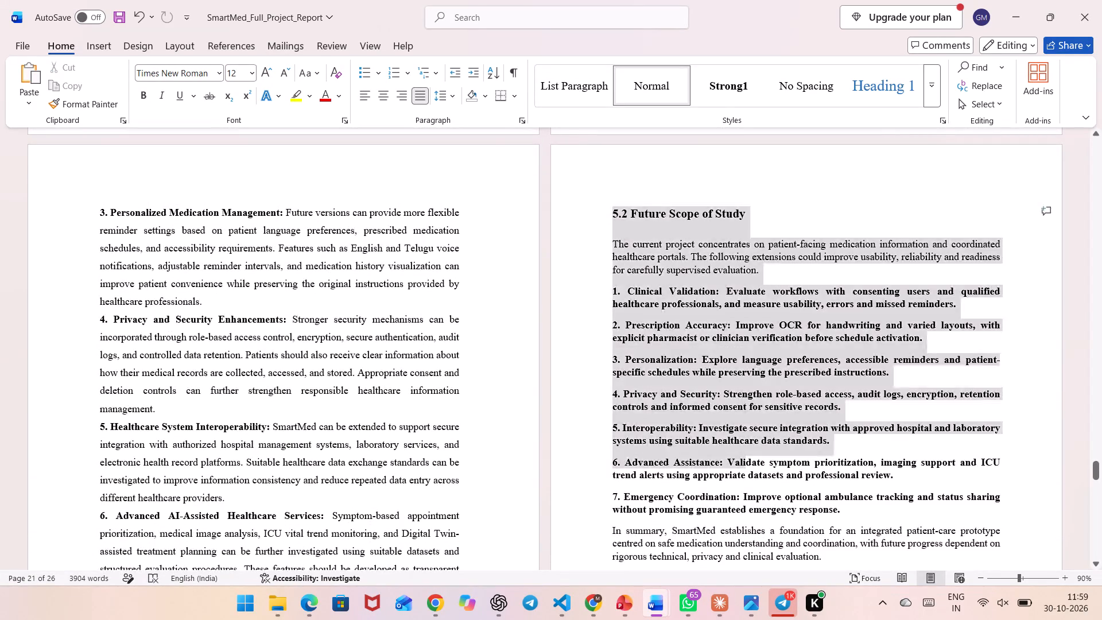
left_click_drag(844, 611, 830, 177)
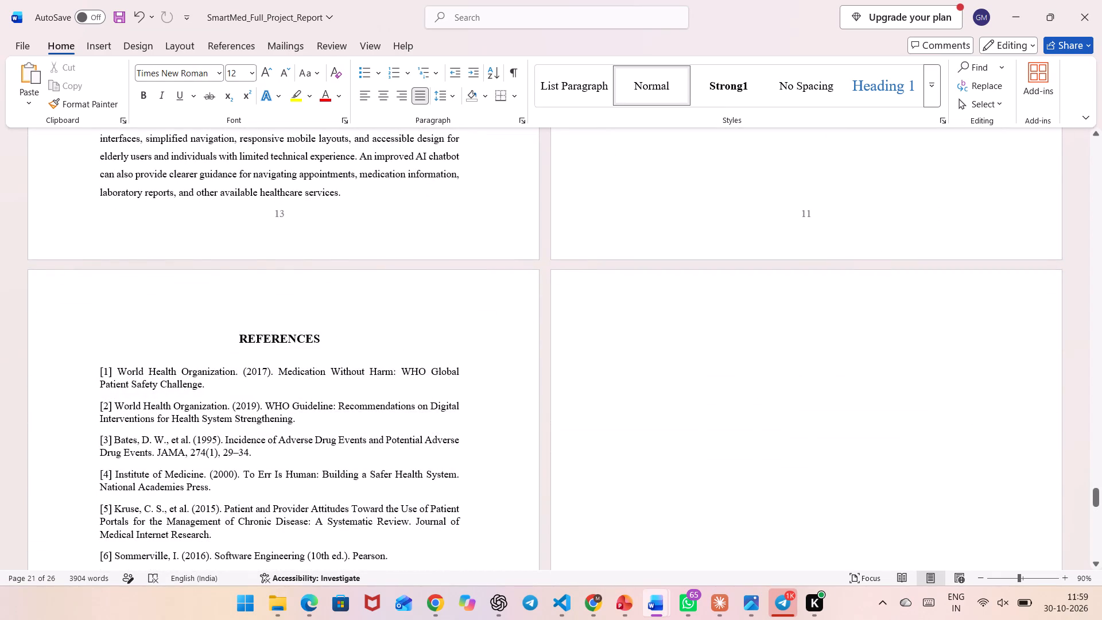
key("BackSpace")
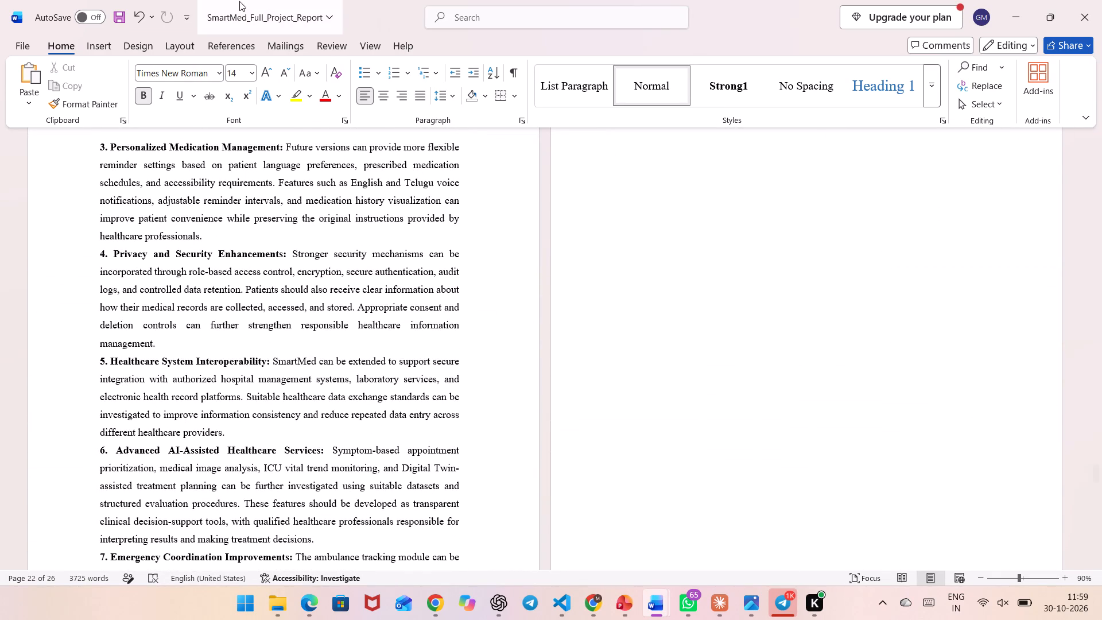
Show the page thumbnails and remove the empty page between the end of Chapter 5 and References.
left_click(331, 49)
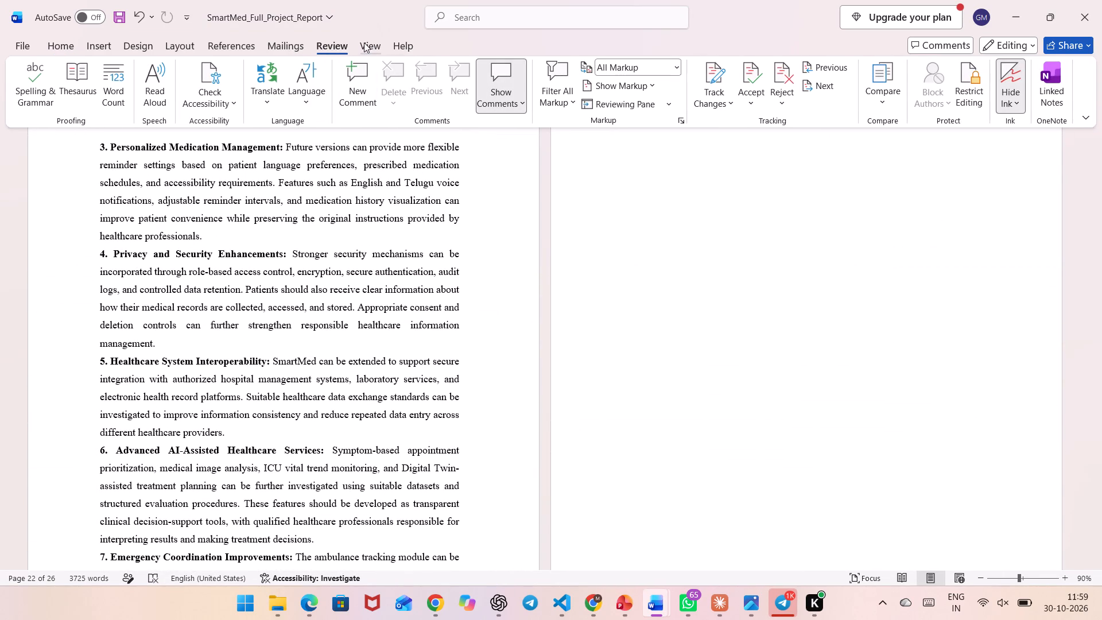
left_click(364, 42)
left_click(357, 100)
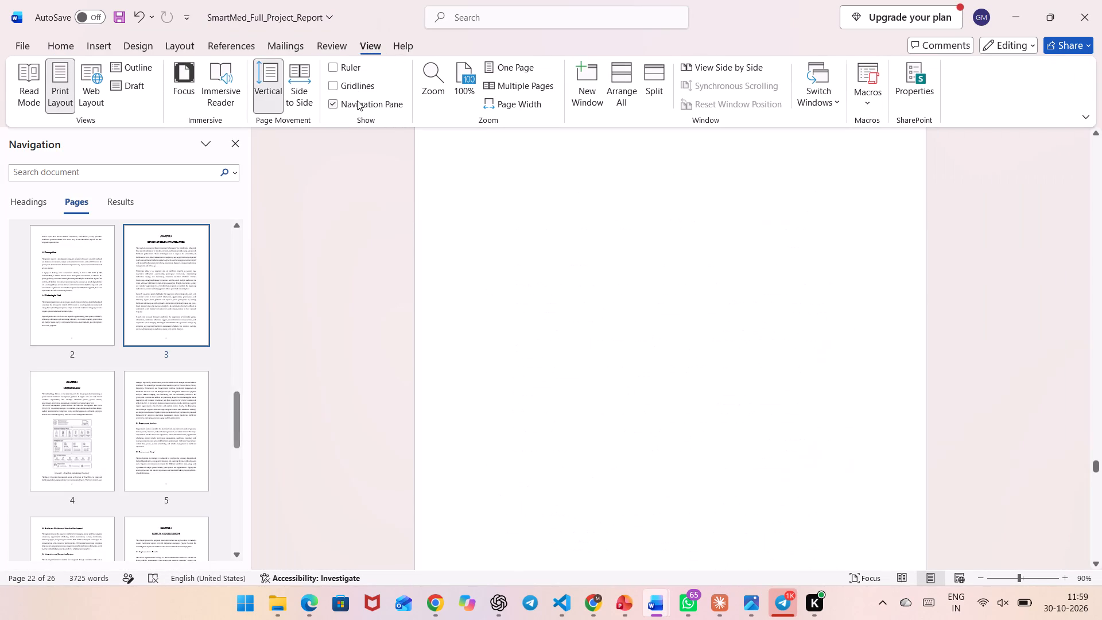
left_click(159, 464)
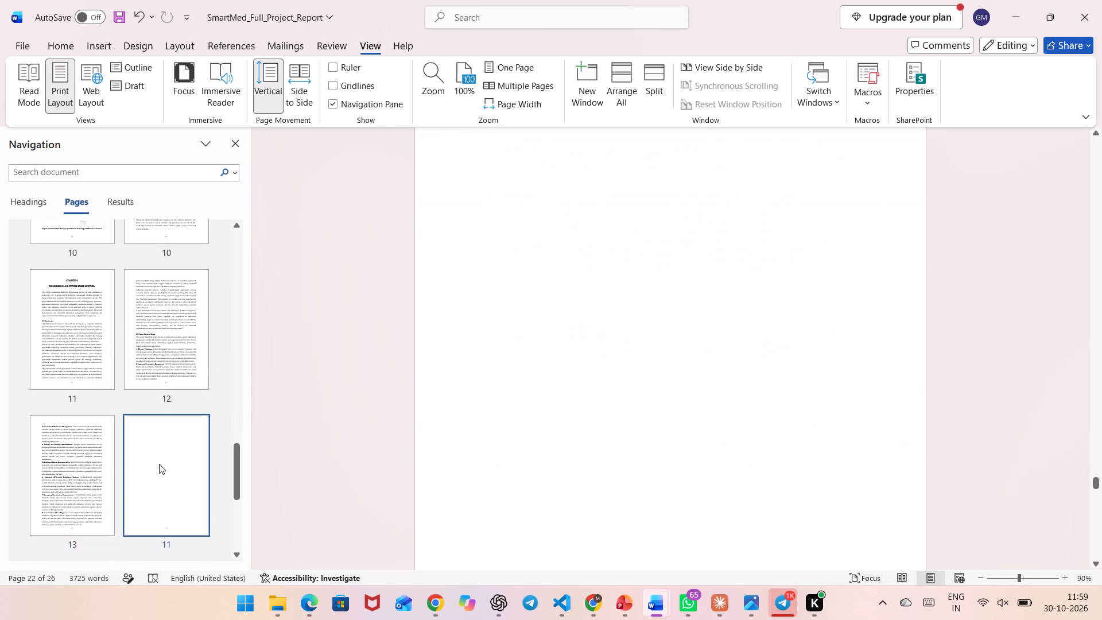
key("Delete")
Delete surplus empty pages after References, working from the page thumbnails, and close the thumbnail view.
scroll(159, 464, "down", 1)
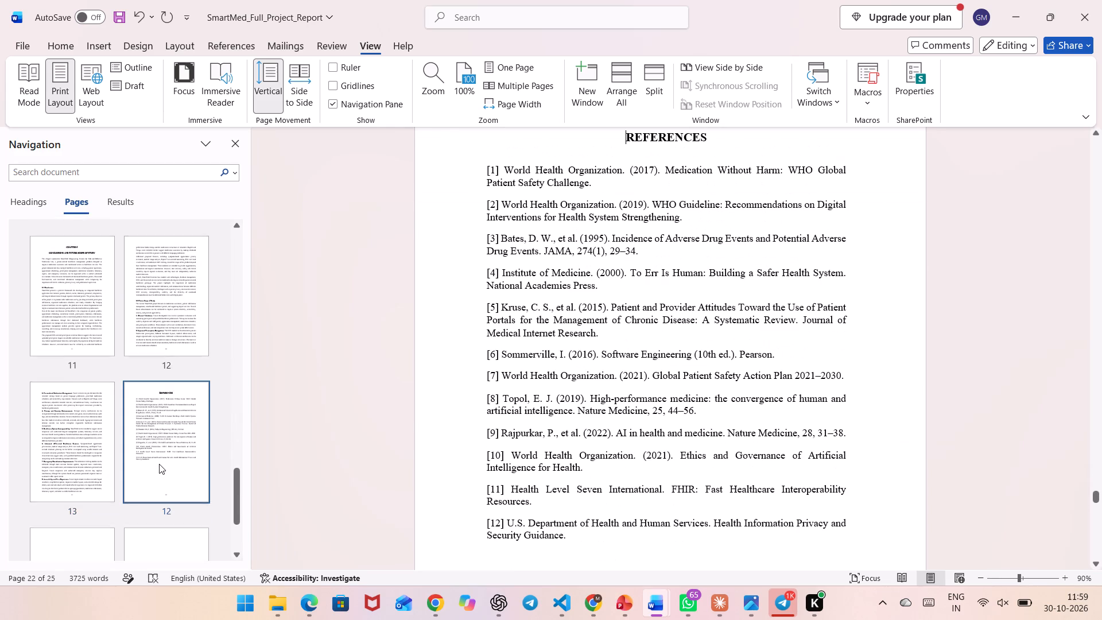
scroll(159, 464, "down", 1)
left_click(86, 354)
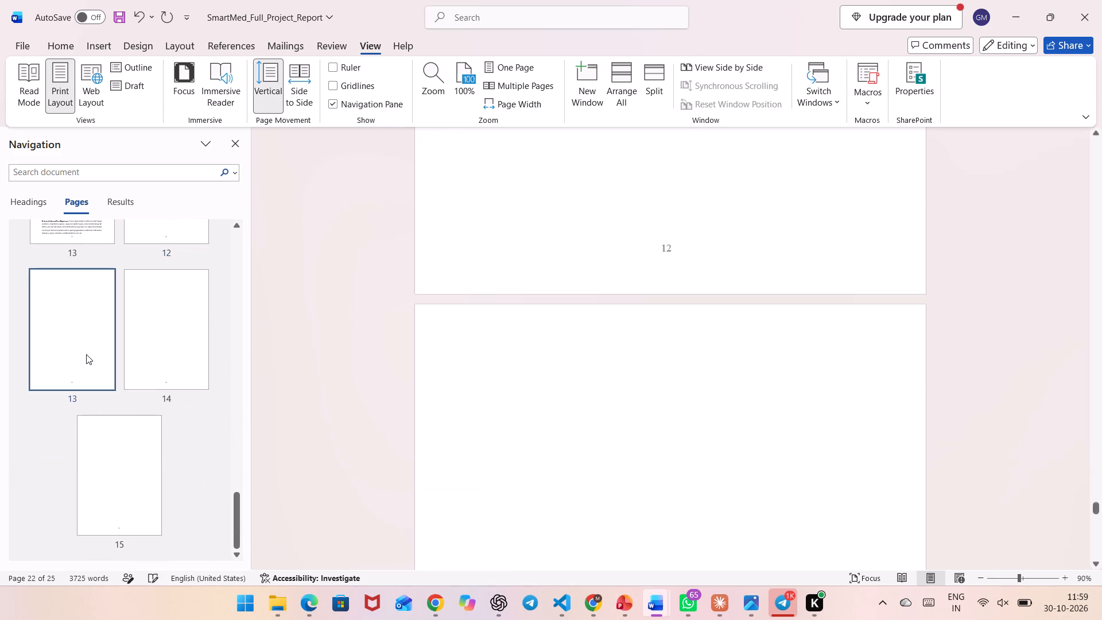
key("Delete")
left_click(68, 476)
key("Delete")
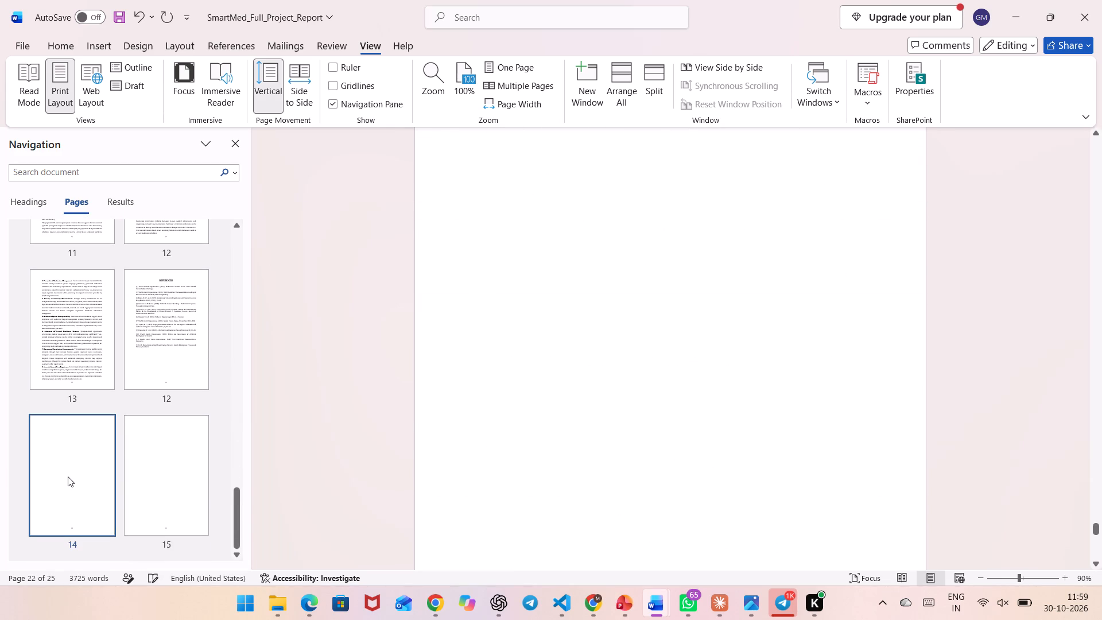
left_click(68, 476)
key("Delete")
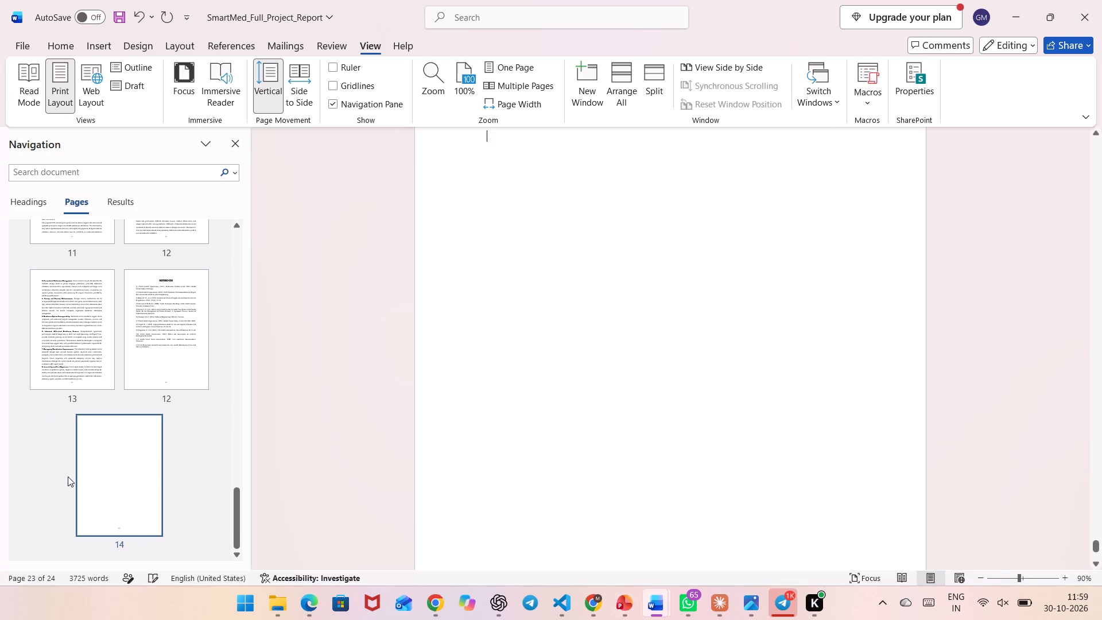
left_click(241, 146)
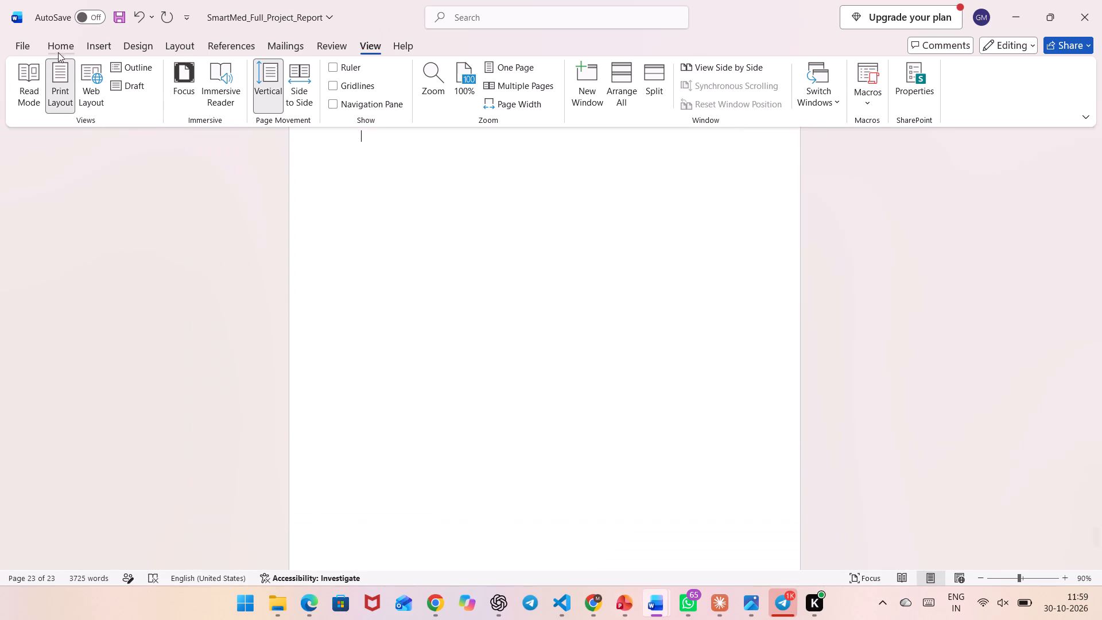
Set the line spacing of reference entries [1] to [12] to 1.5.
left_click(59, 48)
scroll(483, 307, "up", 4)
scroll(483, 307, "down", 1)
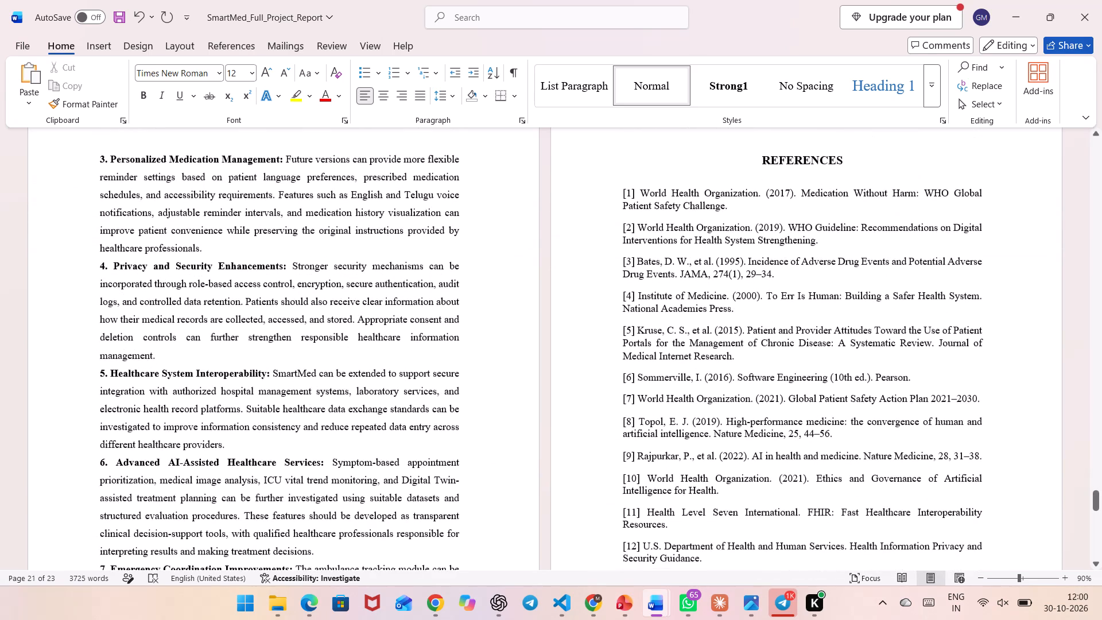
scroll(688, 512, "down", 1)
scroll(688, 512, "down", 1, "ctrl")
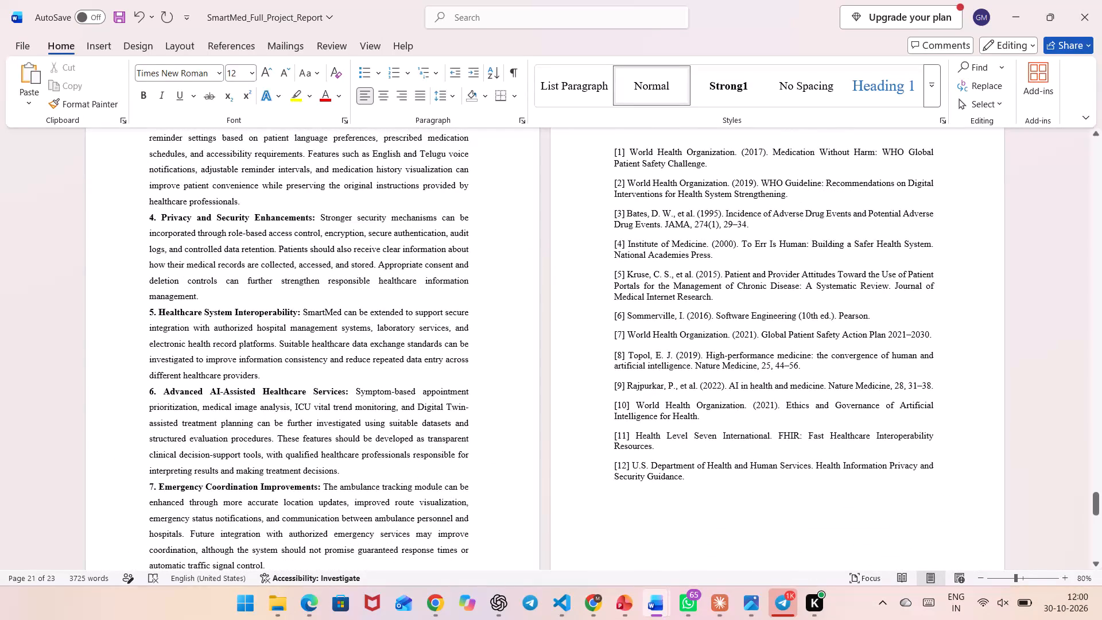
left_click_drag(613, 153, 660, 327)
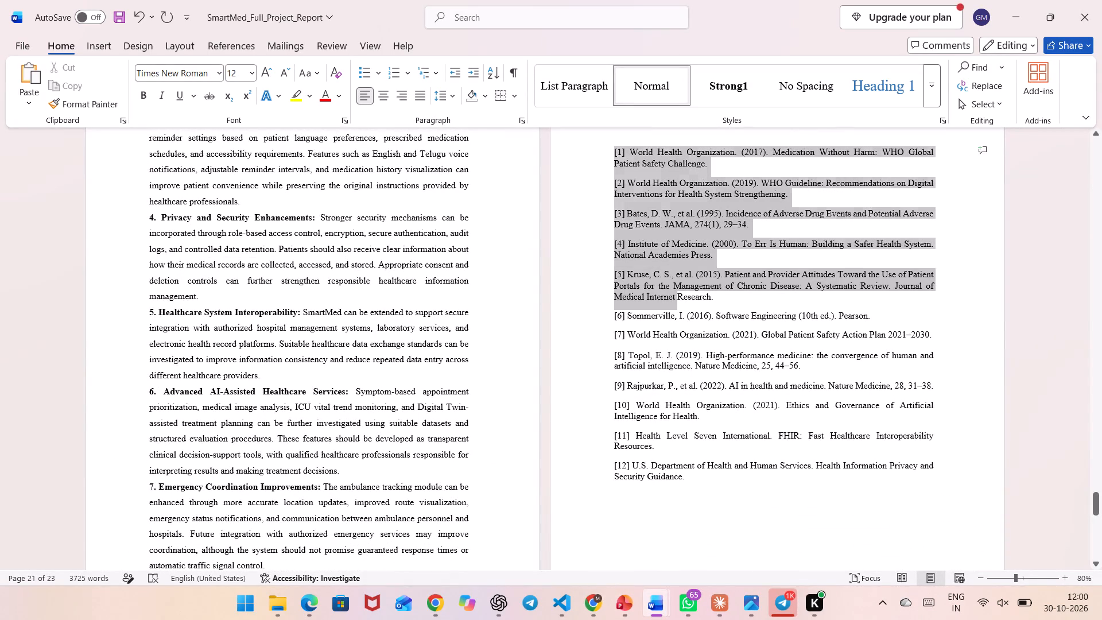
left_click_drag(660, 327, 693, 481)
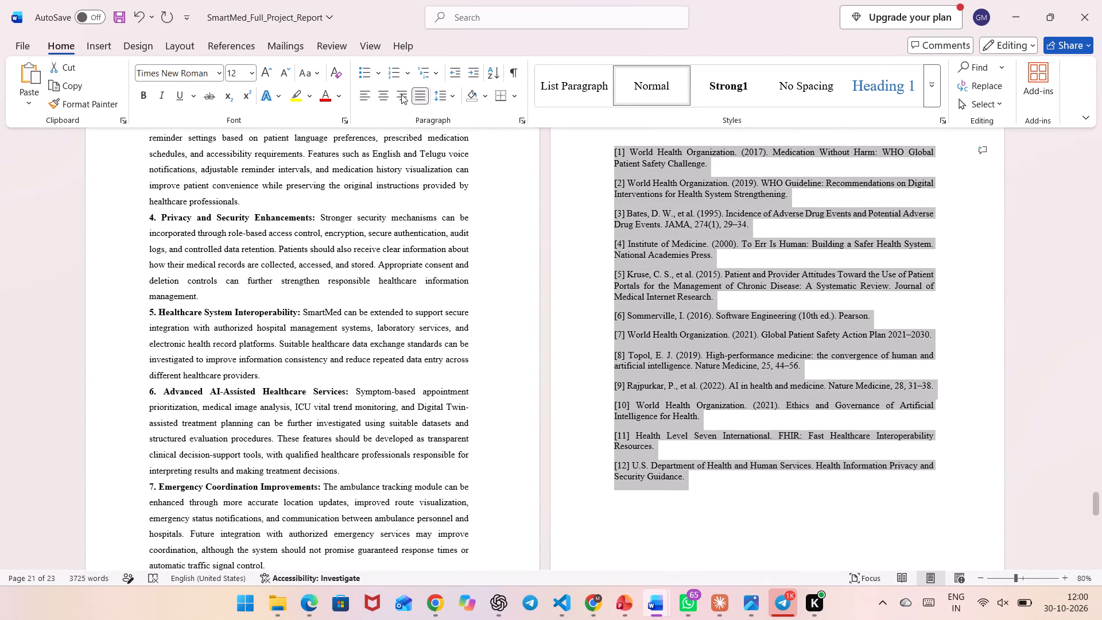
left_click(455, 99)
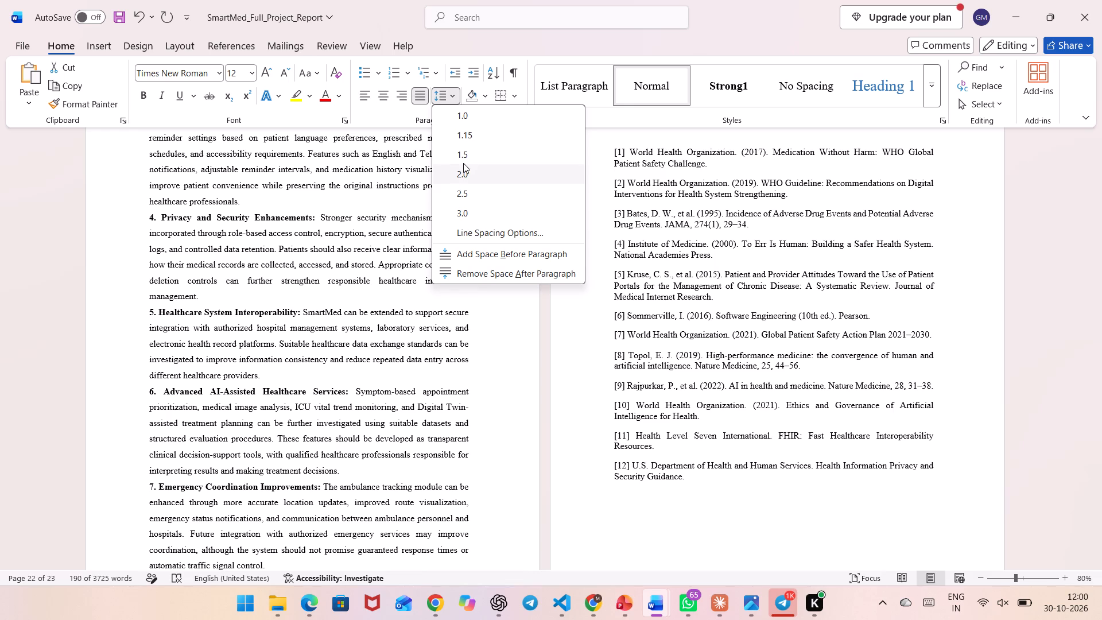
left_click(465, 162)
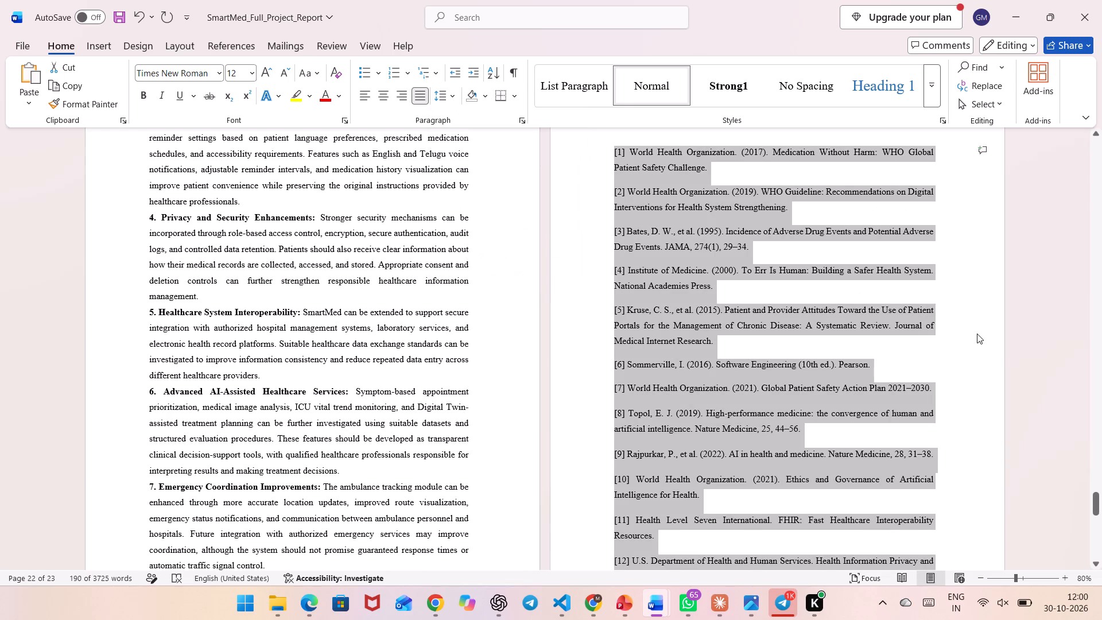
Insert a blank line between the Figure 4.4 description and the emergency ambulance tracking screenshot in Chapter 4.
scroll(977, 334, "down", 1)
scroll(977, 334, "up", 4)
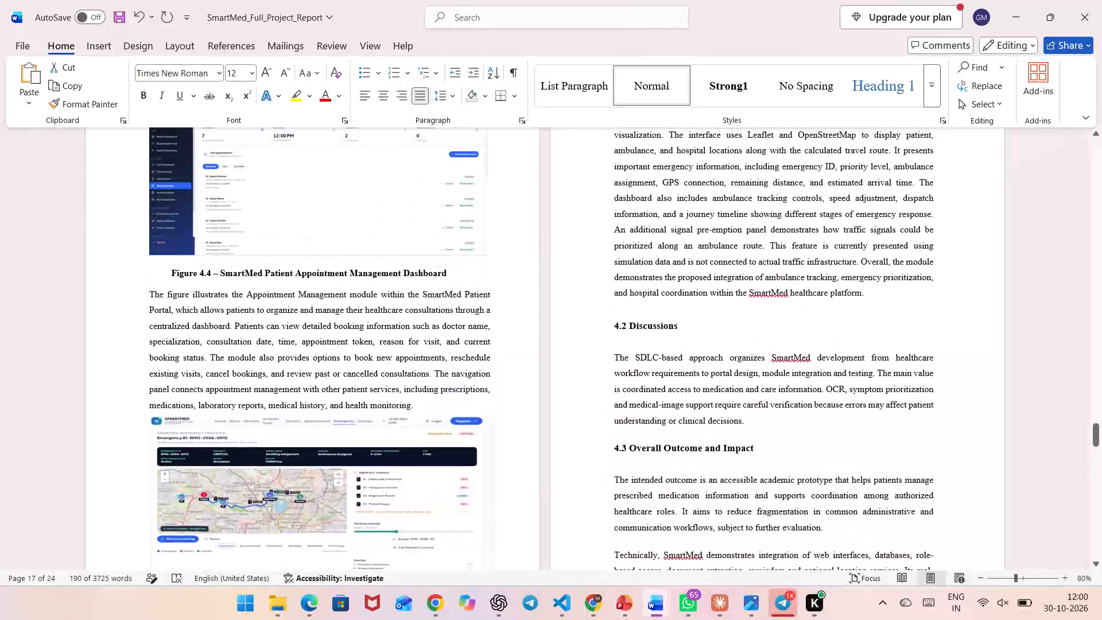
left_click(455, 407)
key("Return")
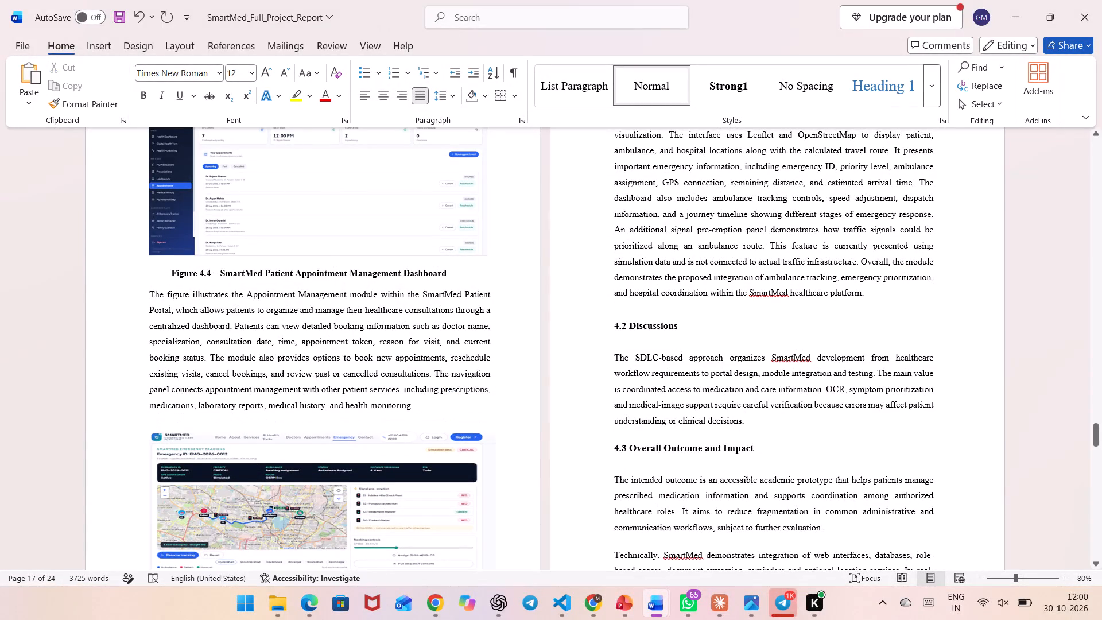
Review the report's layout from Figure 4.5 back through the earlier chapters to the cover, title and Declaration pages.
scroll(271, 417, "down", 2)
scroll(392, 404, "up", 1)
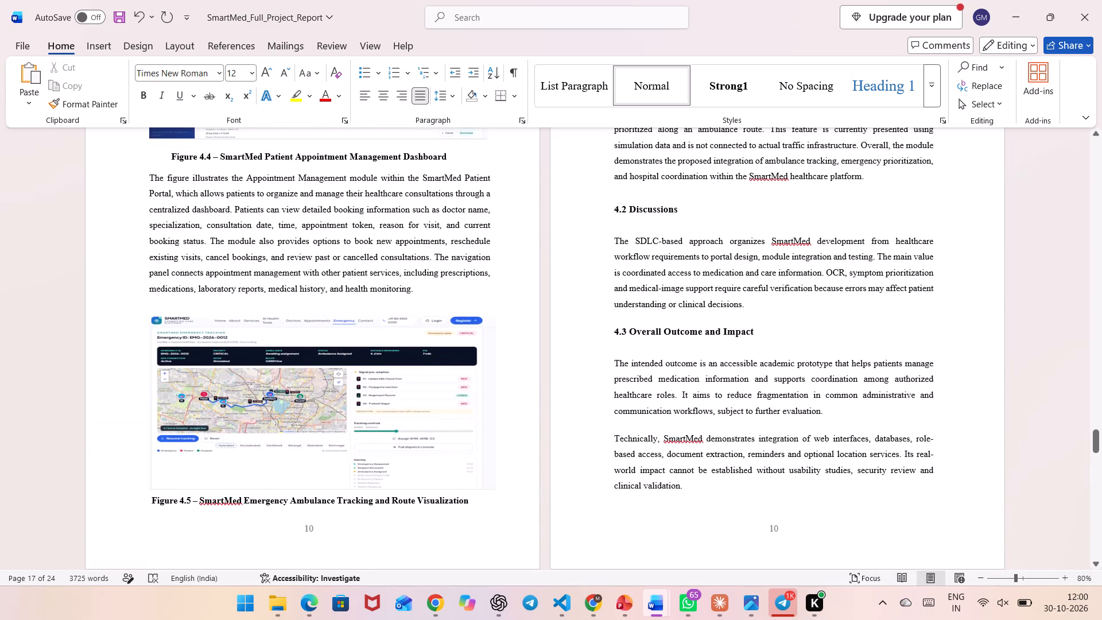
scroll(514, 392, "up", 4)
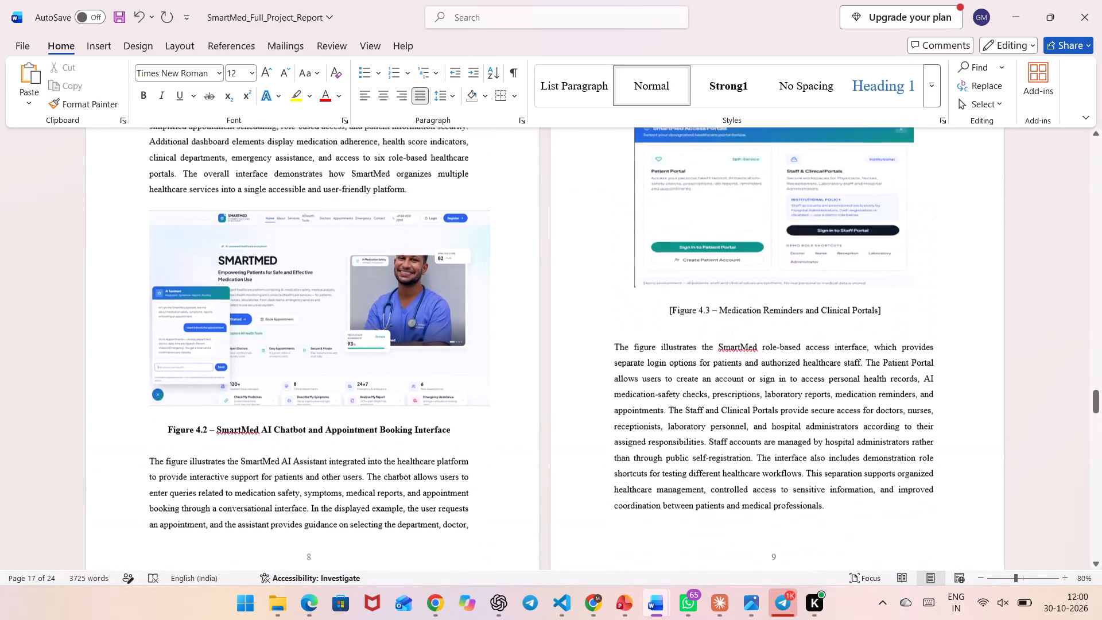
scroll(514, 392, "up", 3)
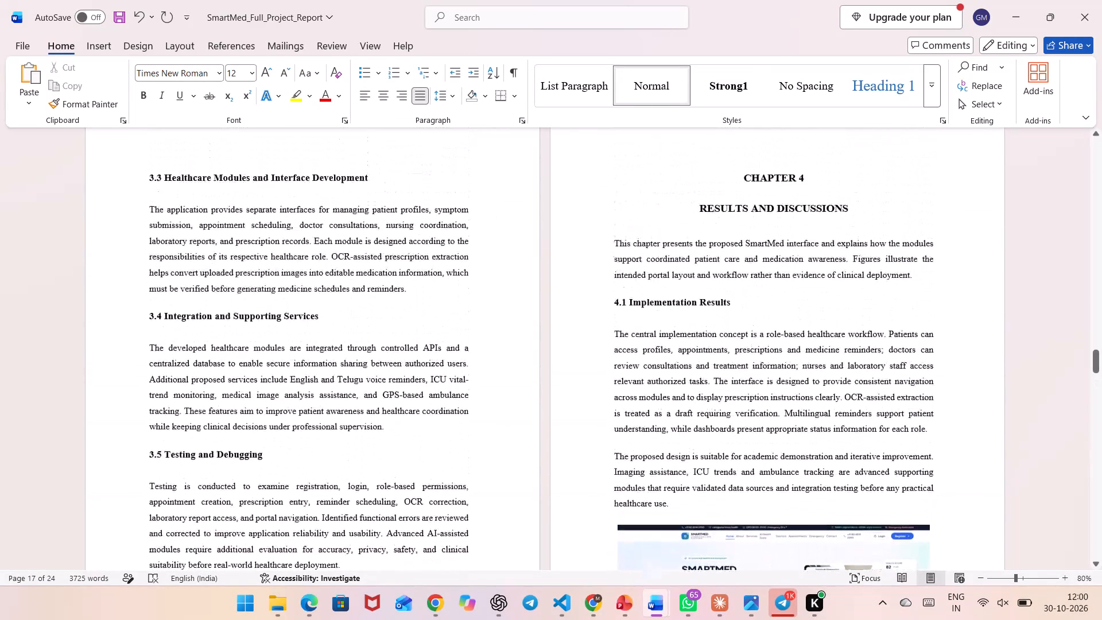
scroll(514, 392, "up", 3)
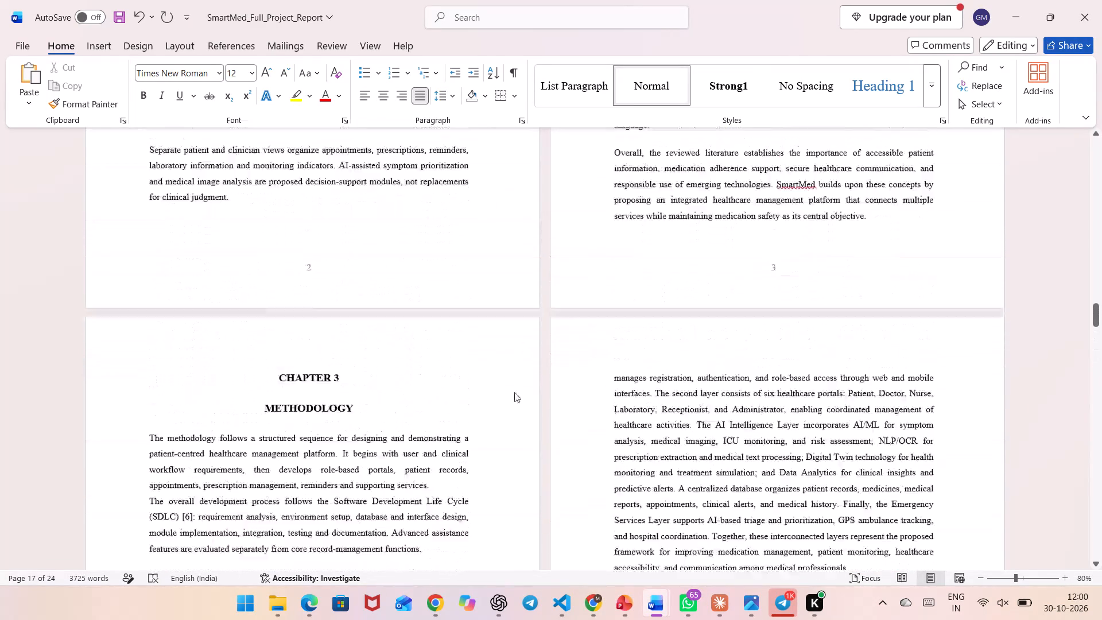
scroll(514, 392, "up", 7)
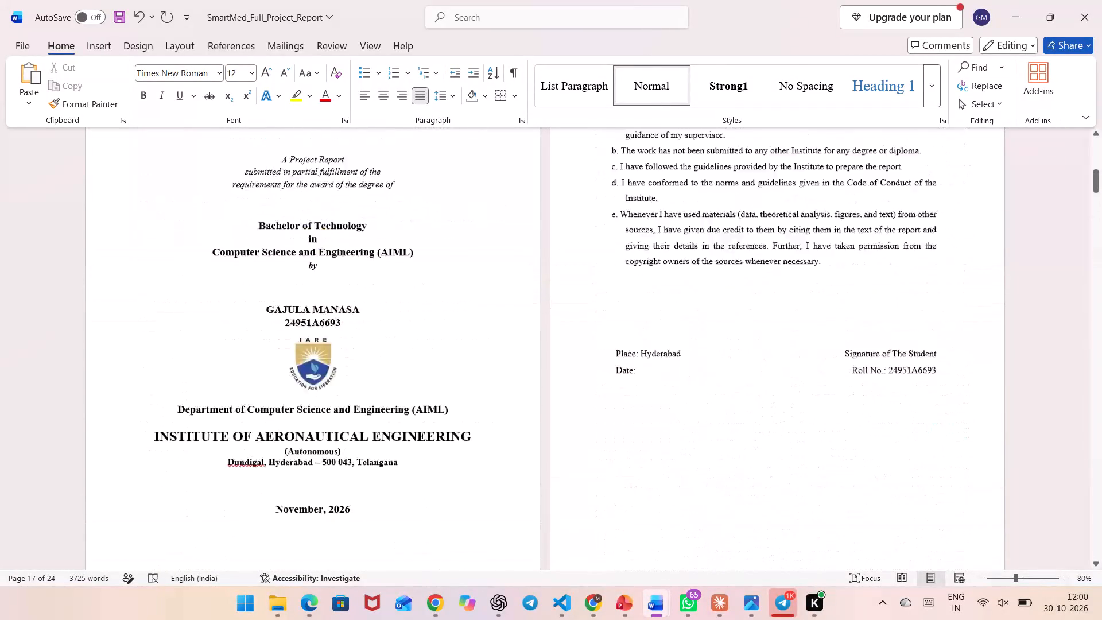
scroll(514, 392, "up", 2)
scroll(514, 392, "down", 1, "ctrl")
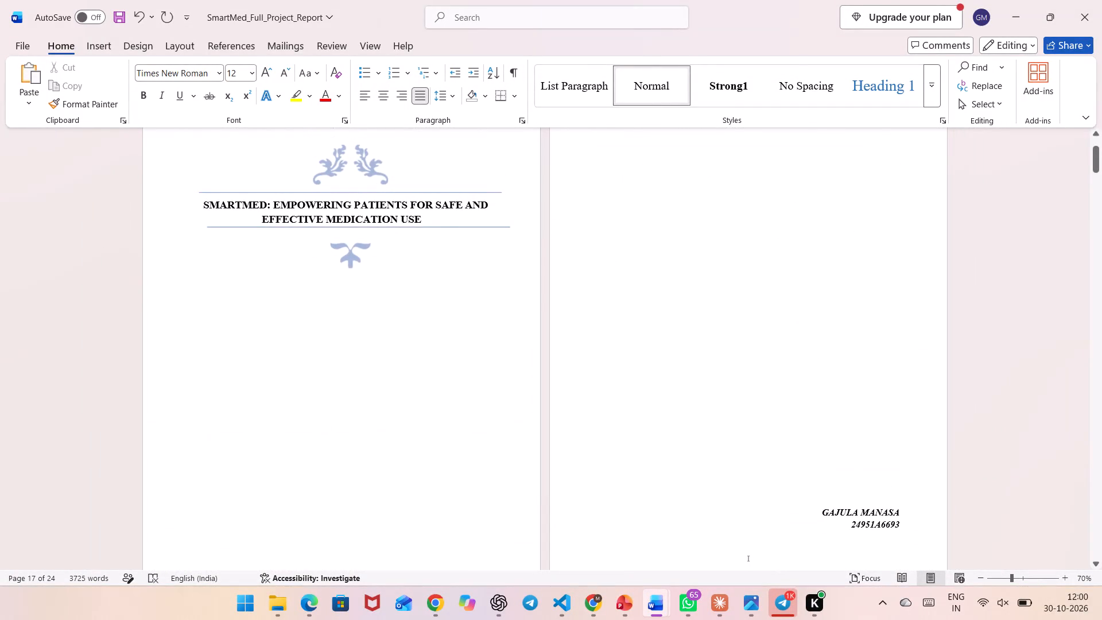
scroll(514, 392, "up", 2)
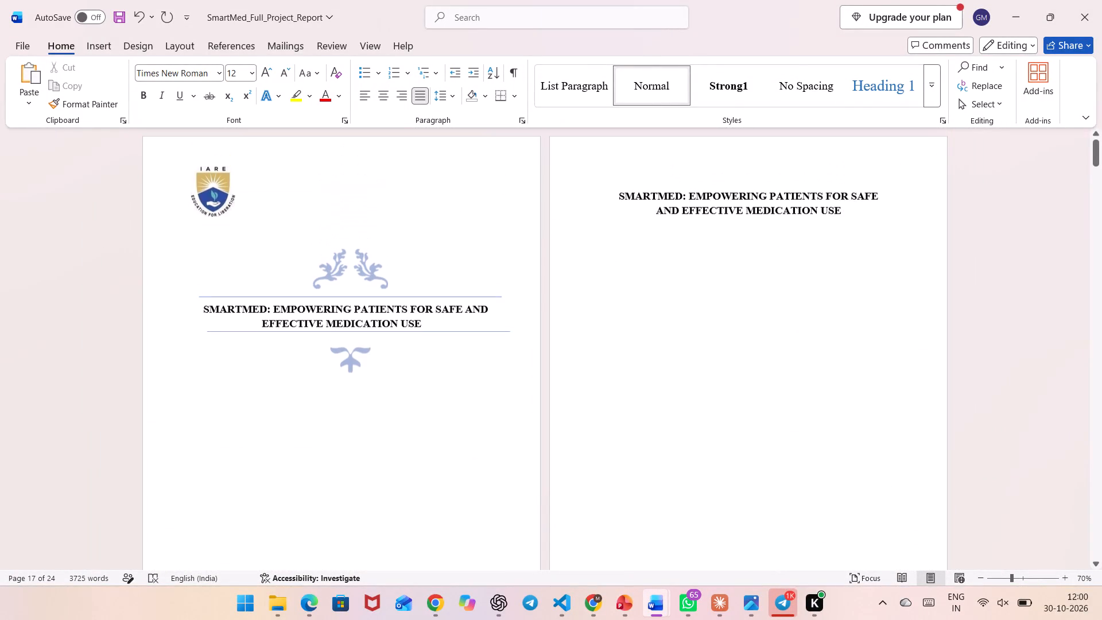
scroll(514, 392, "down", 2)
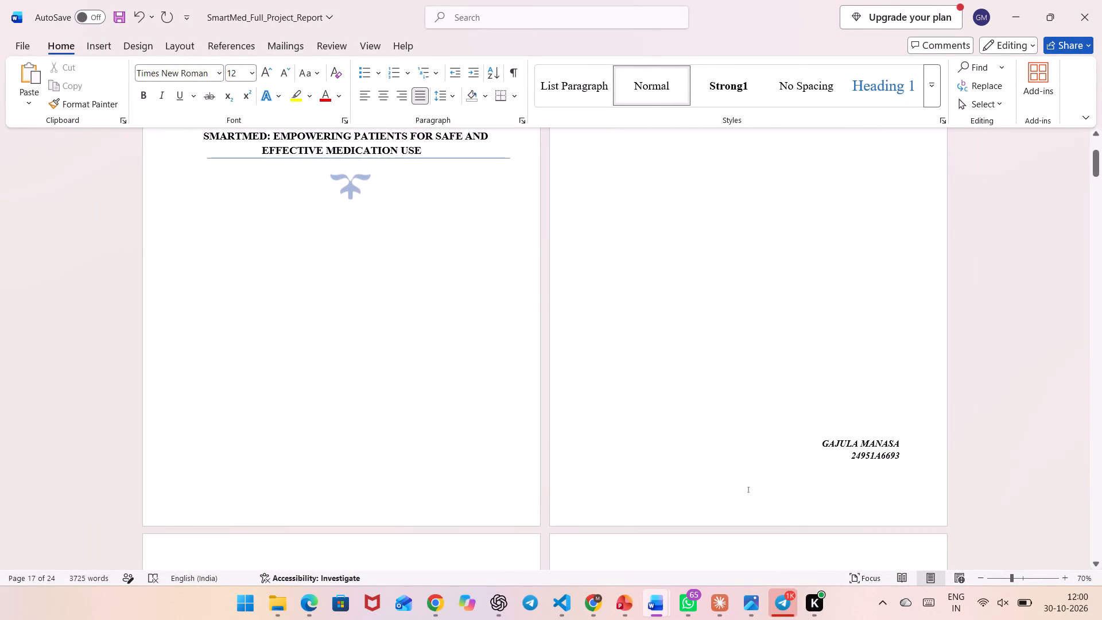
scroll(817, 439, "down", 4)
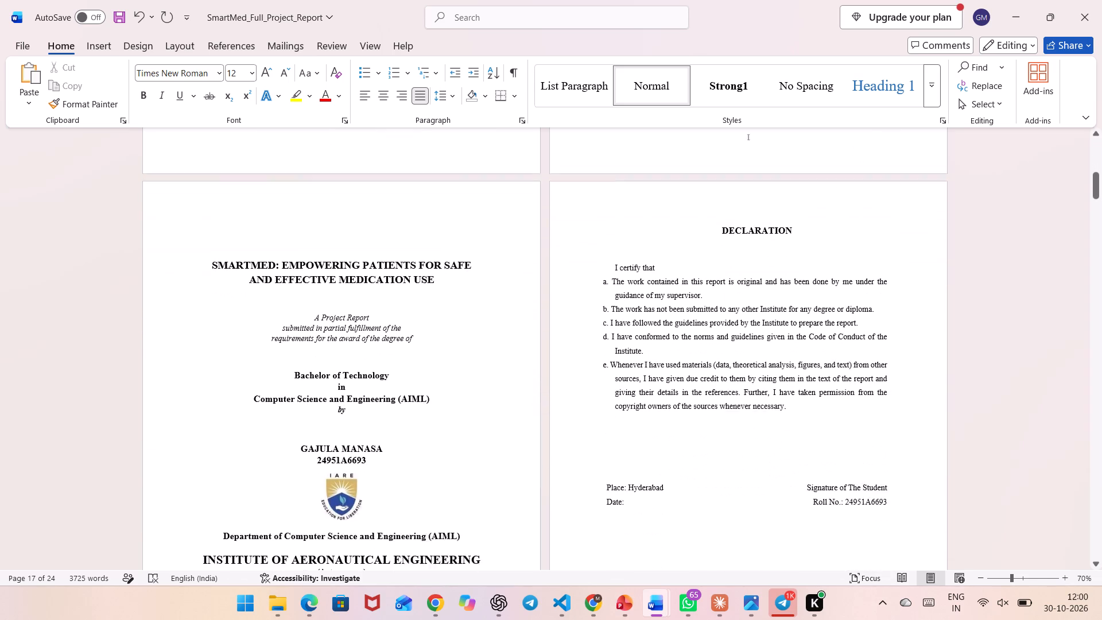
Check the line spacing applied to items c to e on the Declaration page.
left_click_drag(635, 313, 774, 386)
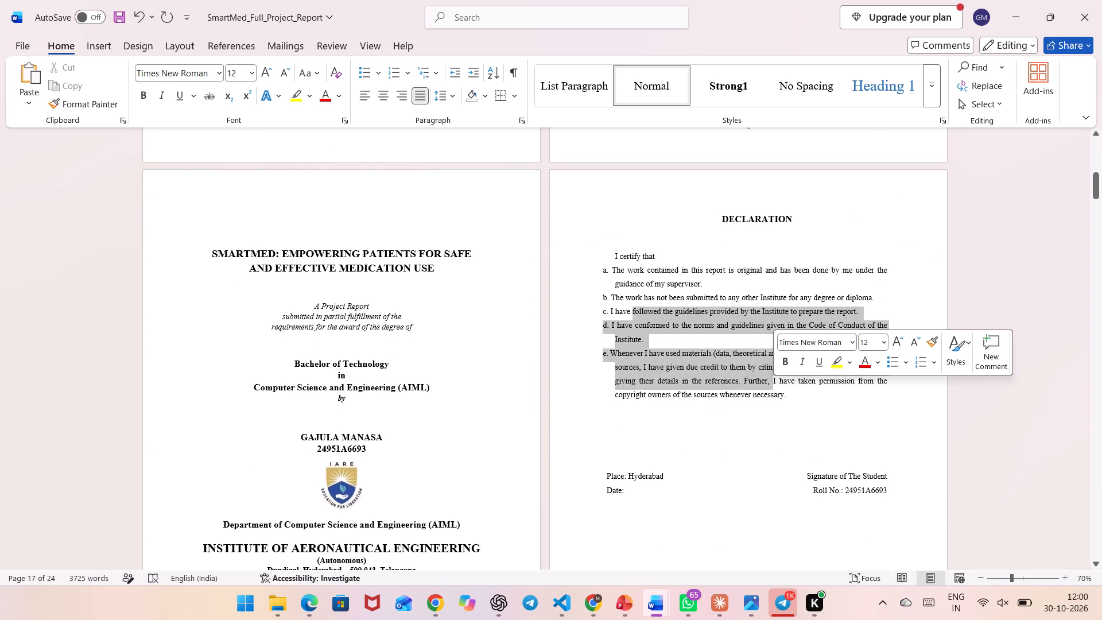
left_click(452, 88)
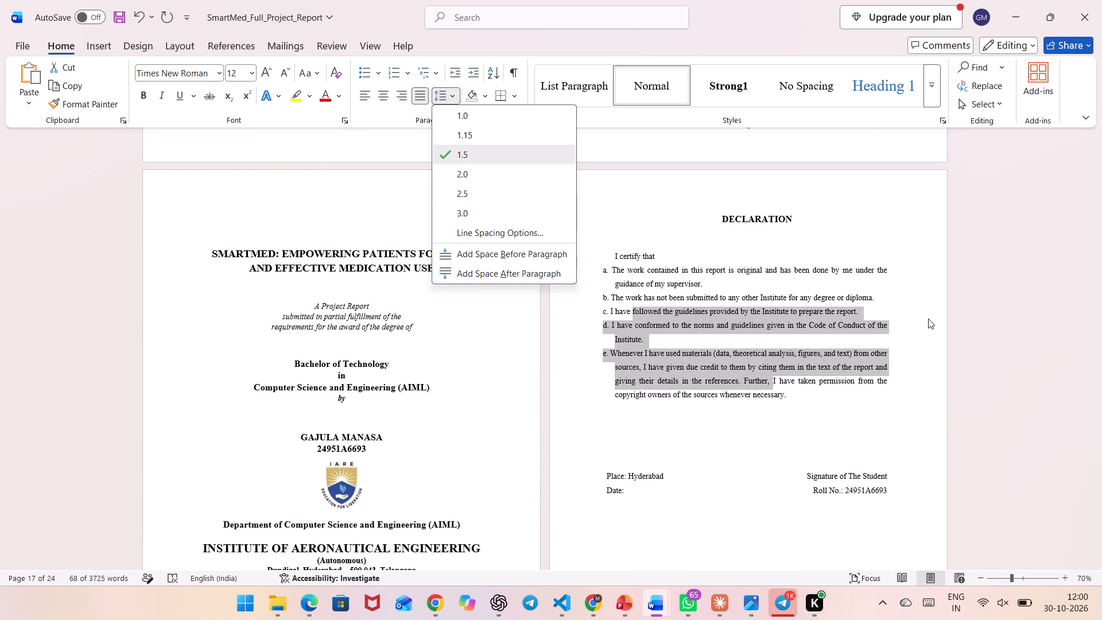
left_click(928, 319)
Review the Approval Sheet, Abstract and Table of Contents pages of the SmartMed report.
scroll(928, 319, "down", 1)
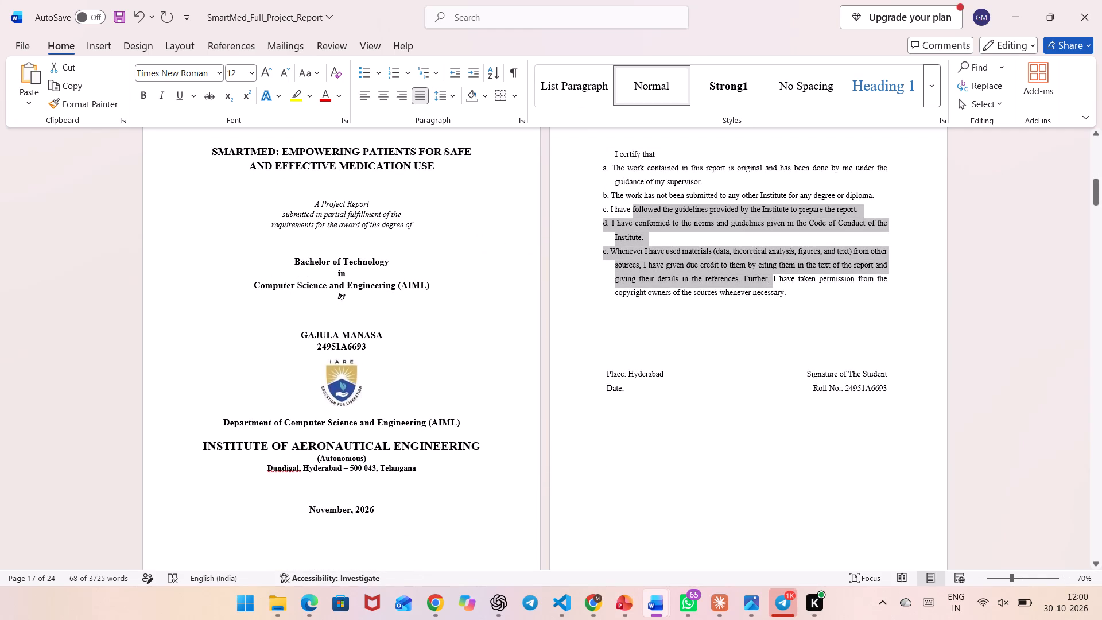
scroll(580, 437, "down", 4)
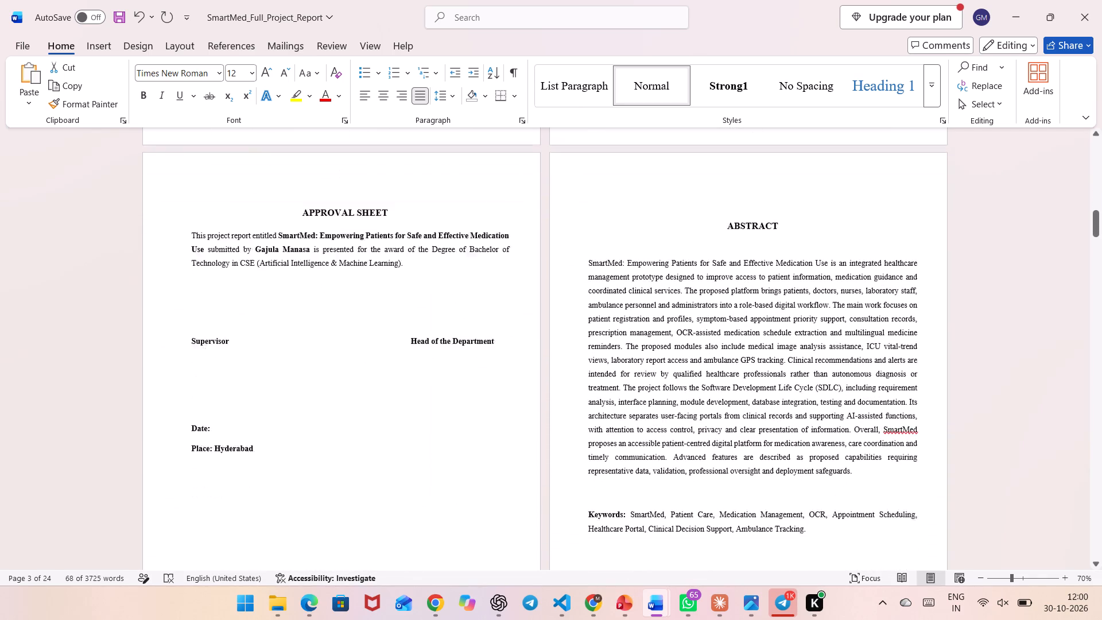
scroll(580, 437, "down", 2)
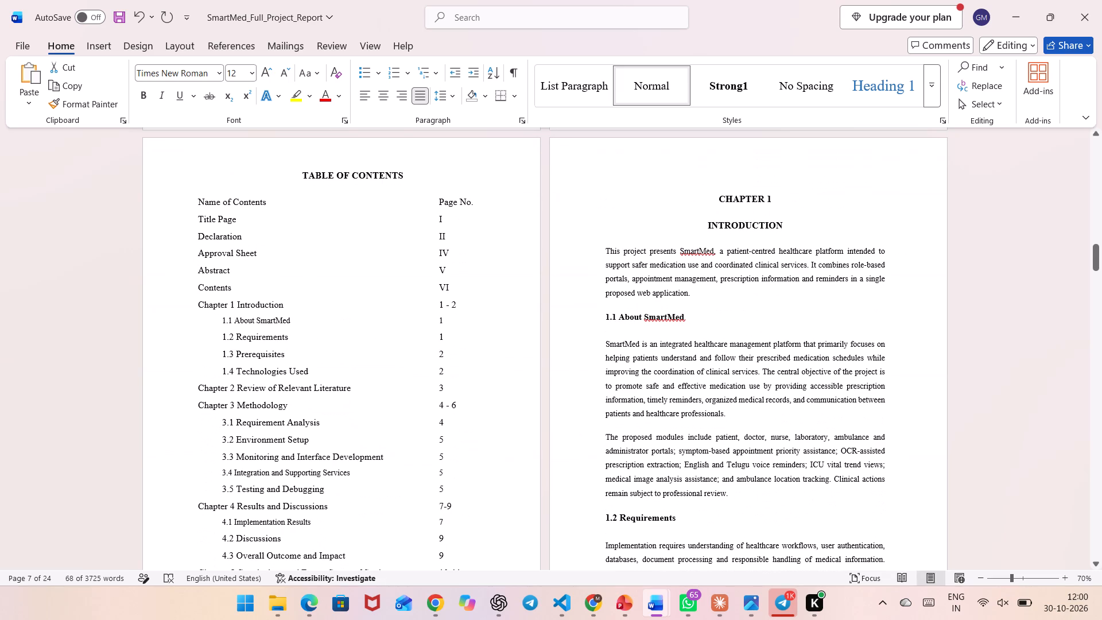
scroll(472, 413, "down", 2)
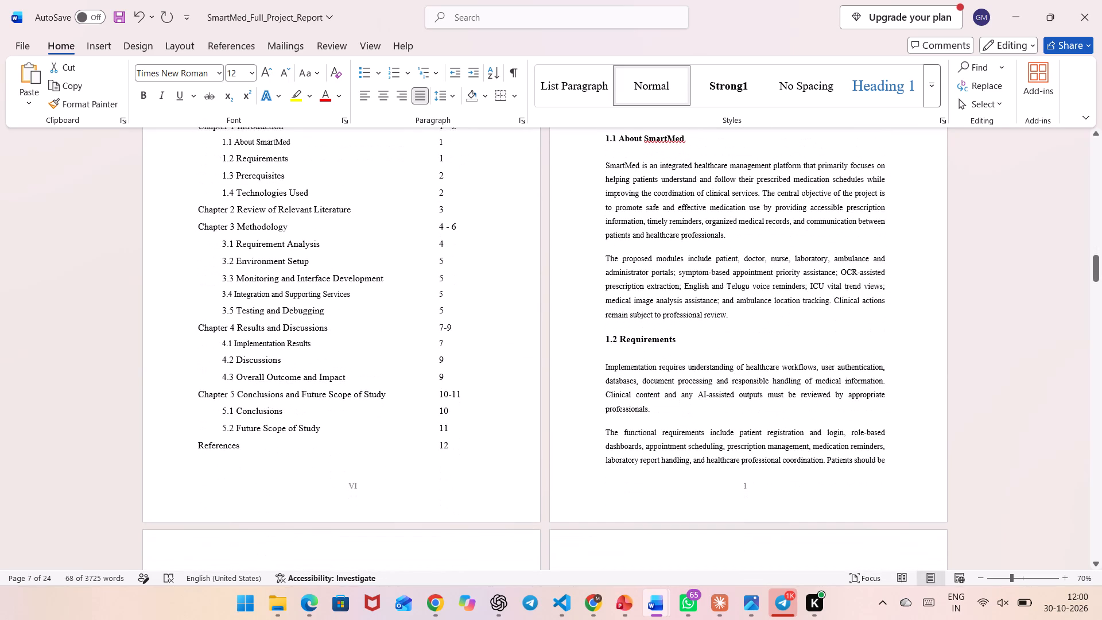
scroll(472, 413, "up", 1)
scroll(472, 413, "down", 4)
scroll(472, 413, "up", 3)
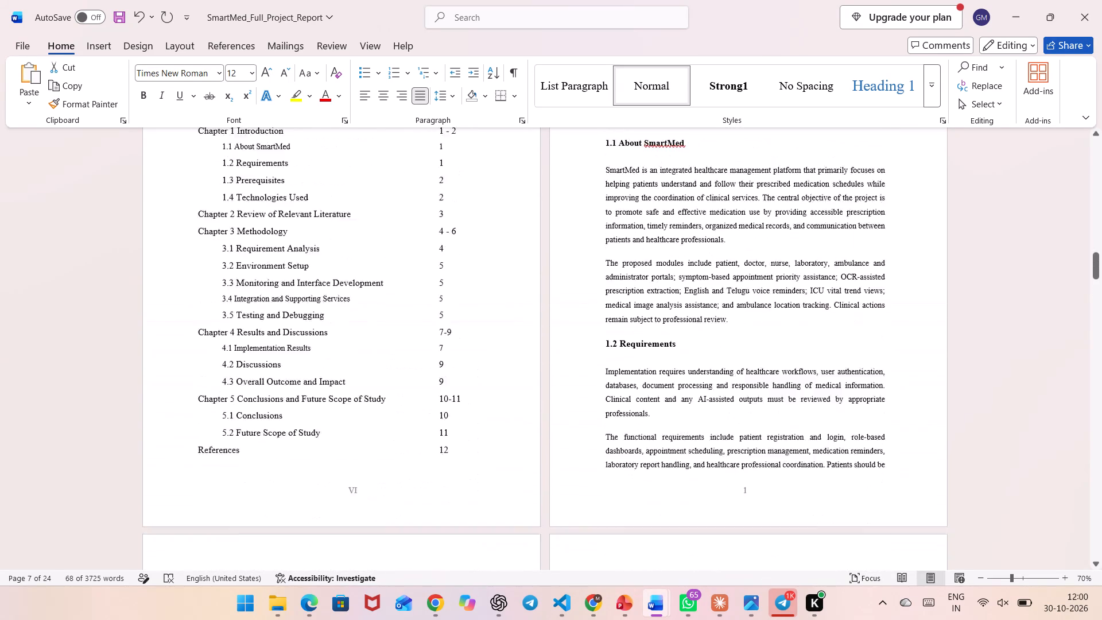
scroll(472, 413, "up", 1)
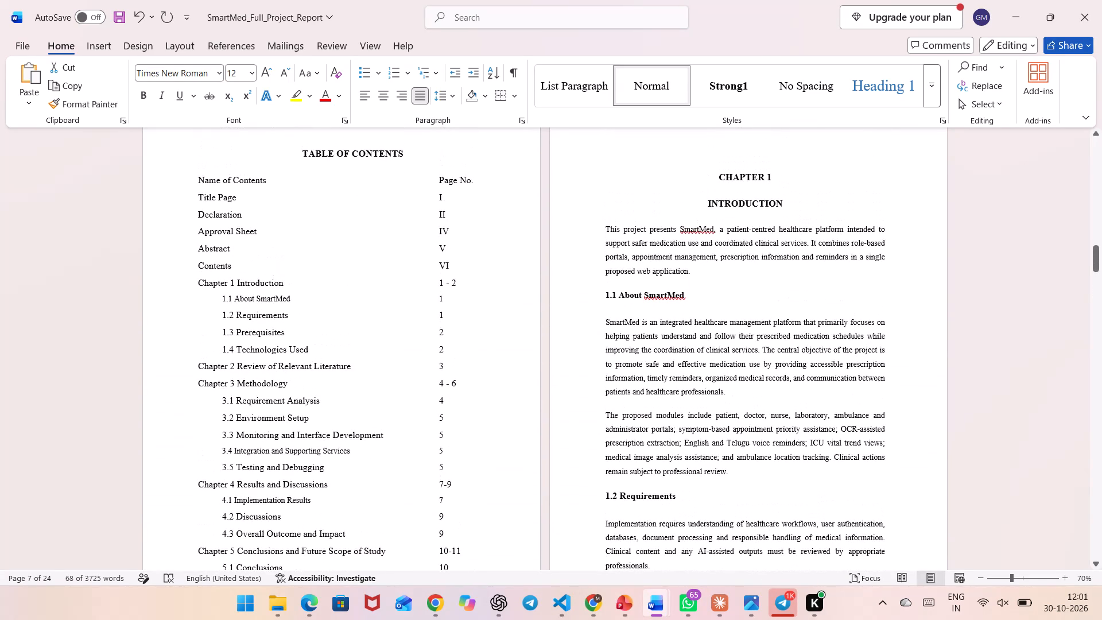
scroll(474, 384, "down", 1)
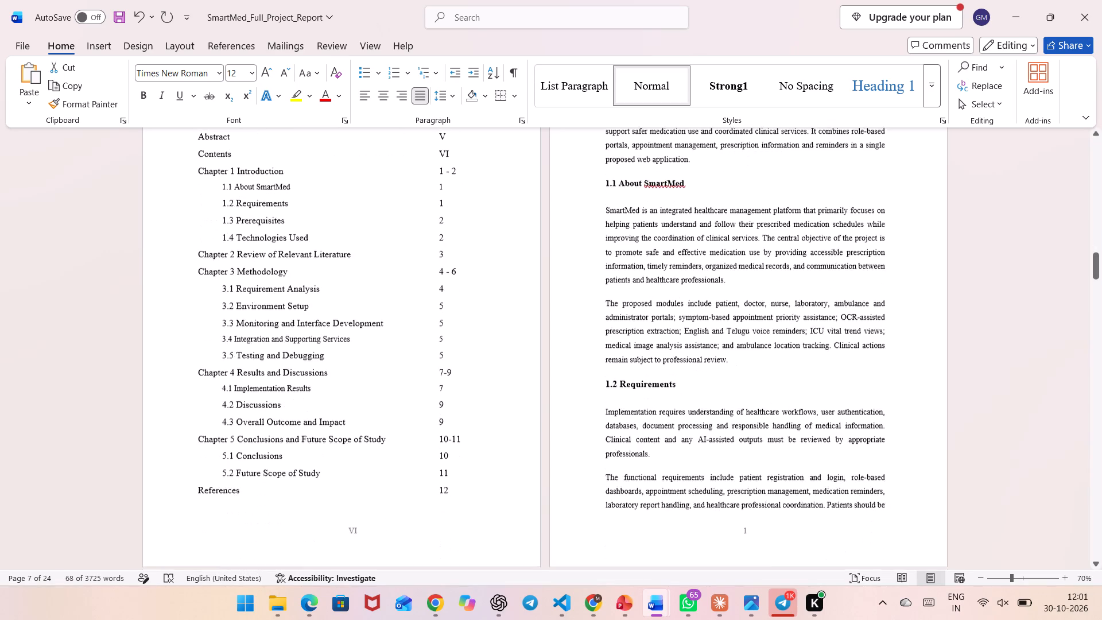
Compare the Table of Contents entries and page numbers with the pages of Chapters 1 to 4.
scroll(474, 384, "down", 6)
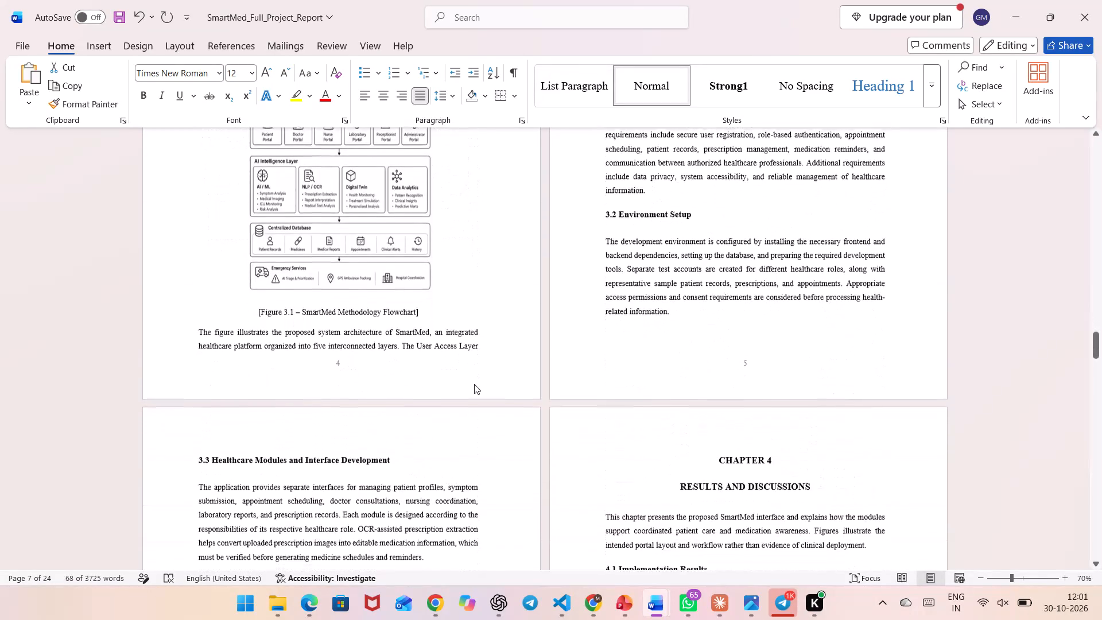
scroll(474, 384, "down", 1)
scroll(474, 384, "up", 3)
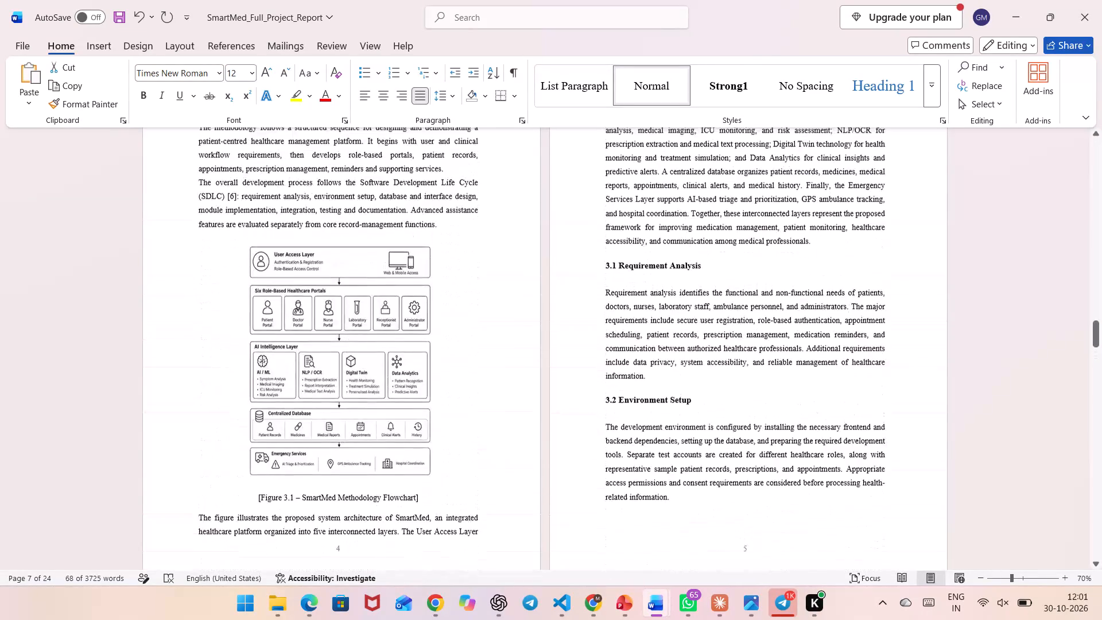
scroll(474, 384, "up", 3)
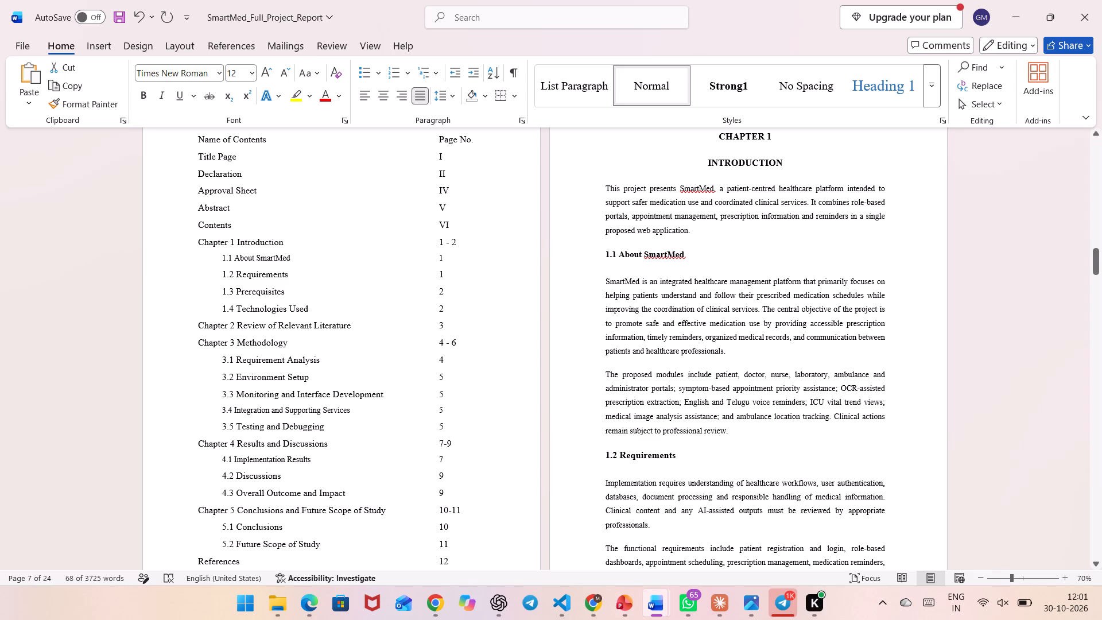
scroll(447, 427, "down", 5)
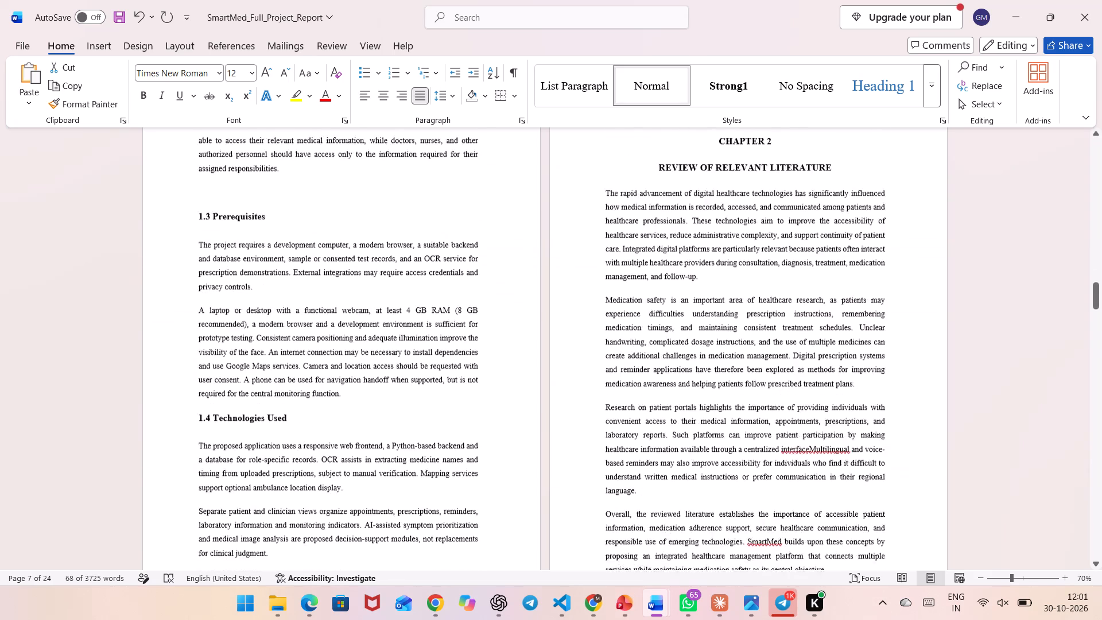
scroll(447, 427, "down", 5)
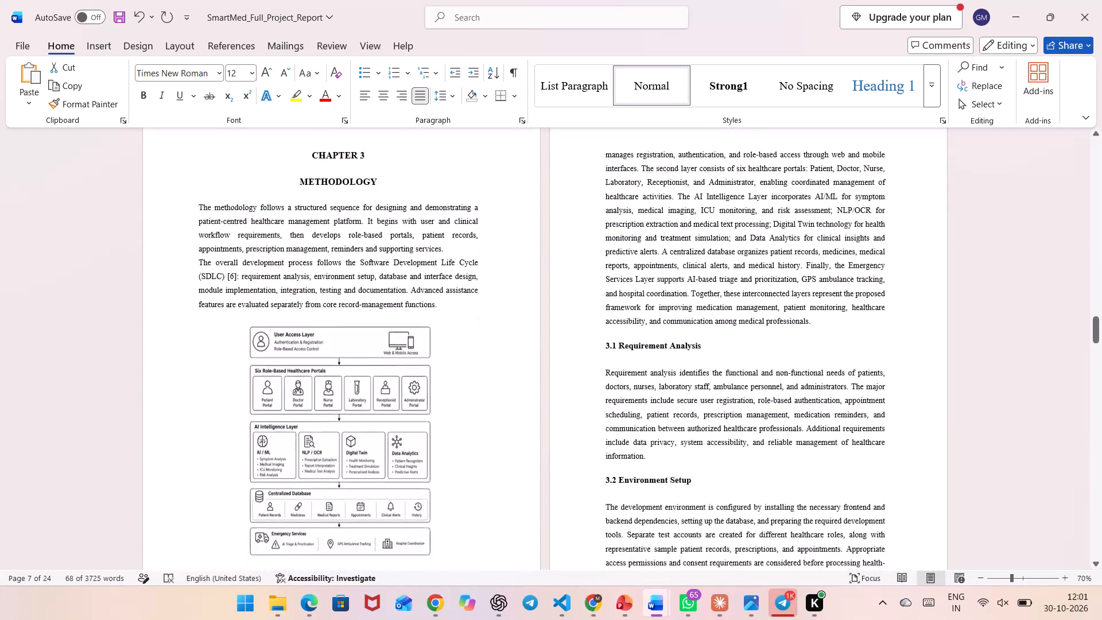
scroll(447, 427, "down", 1)
scroll(447, 427, "up", 6)
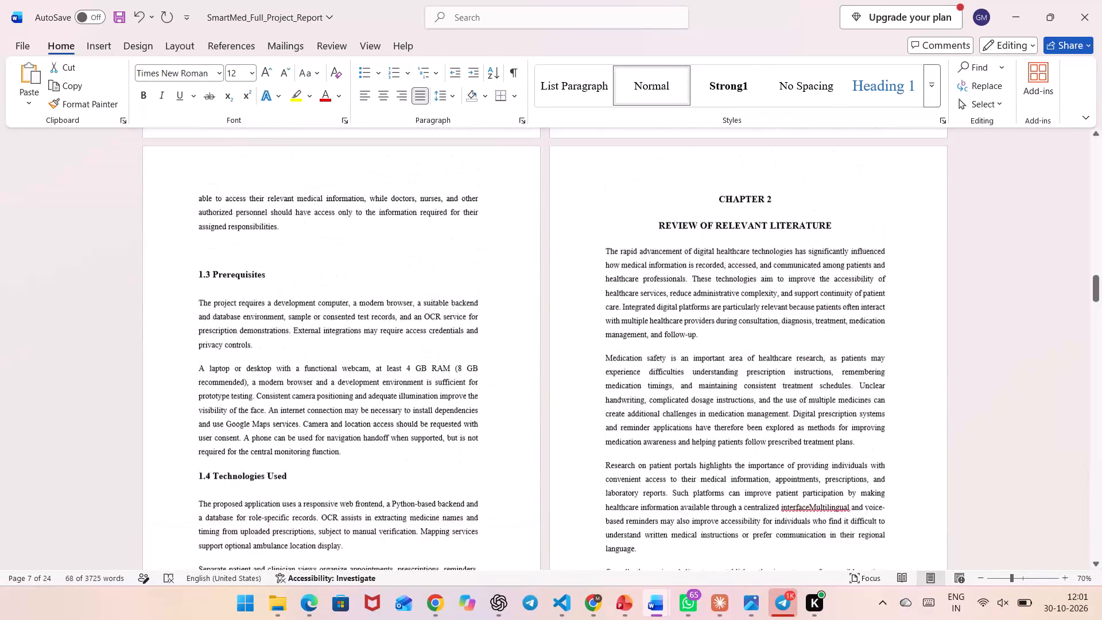
scroll(447, 427, "up", 1)
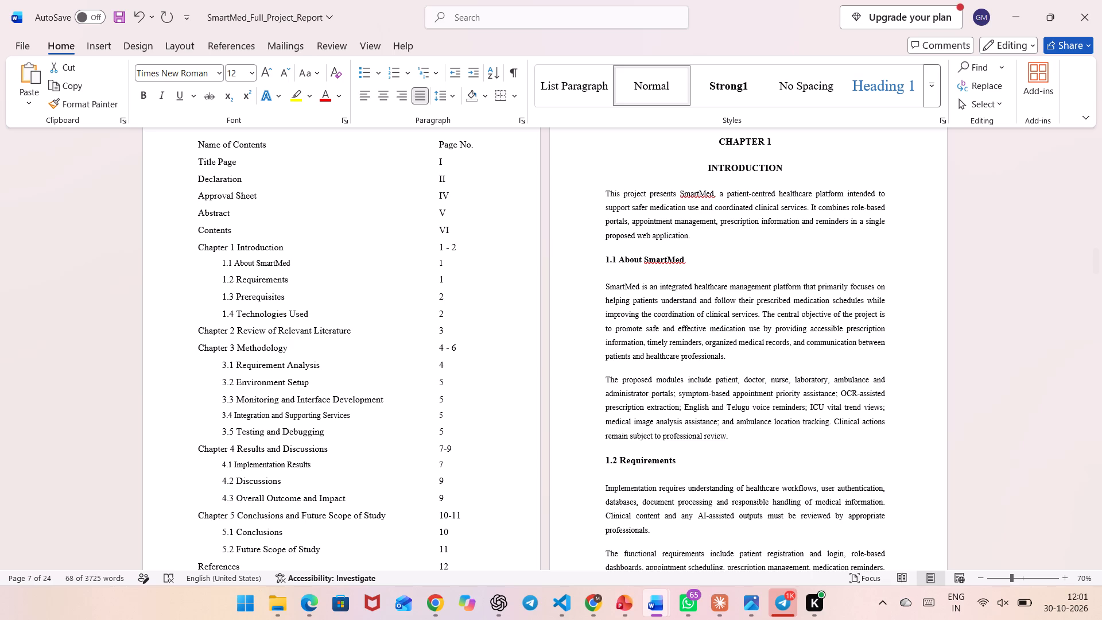
scroll(490, 401, "up", 3)
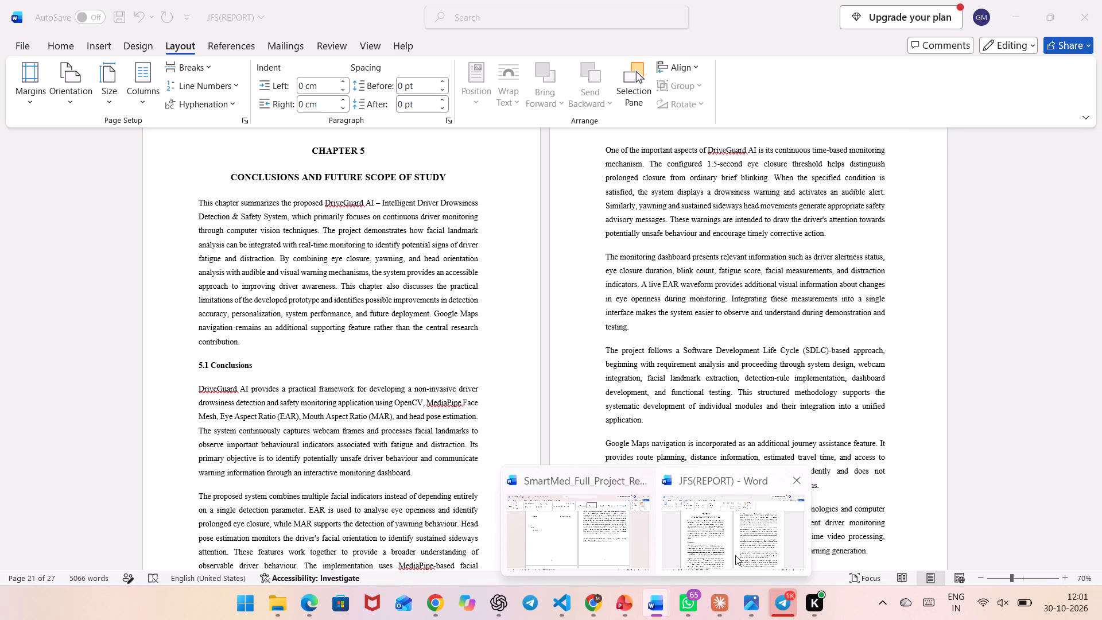
Switch to the JFS report and examine its Chapter 5 and References pages.
left_click(735, 555)
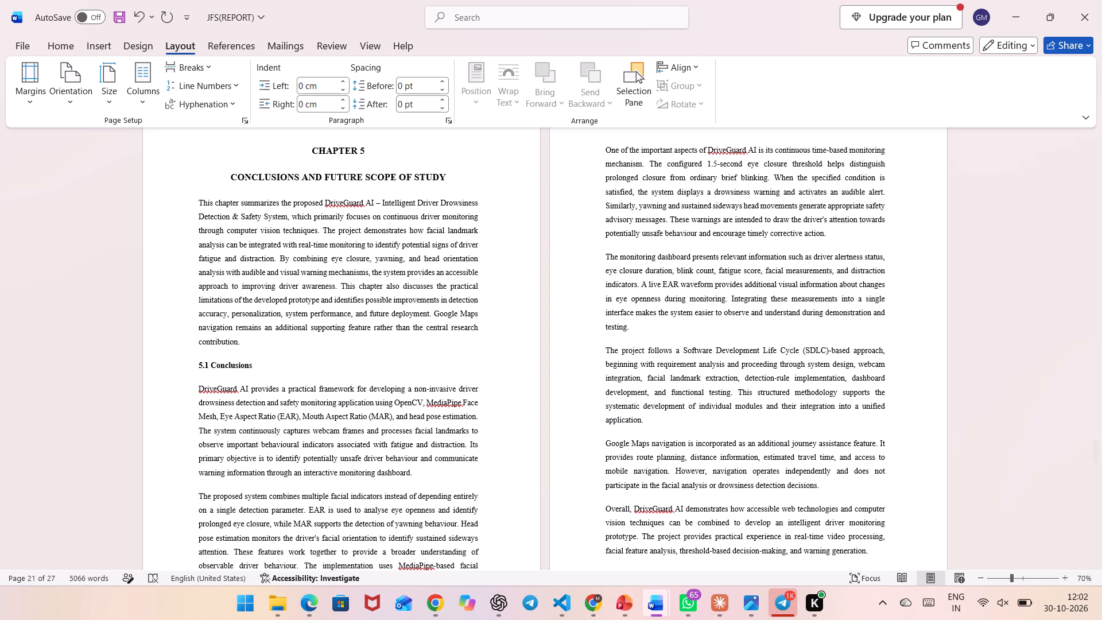
scroll(639, 343, "down", 2)
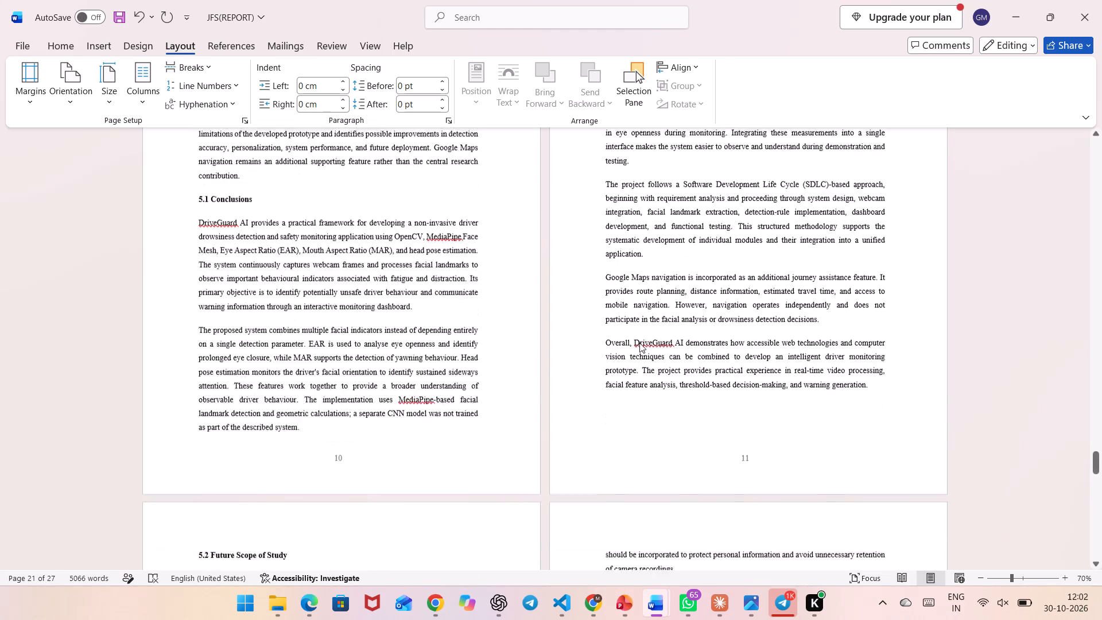
scroll(639, 343, "down", 2)
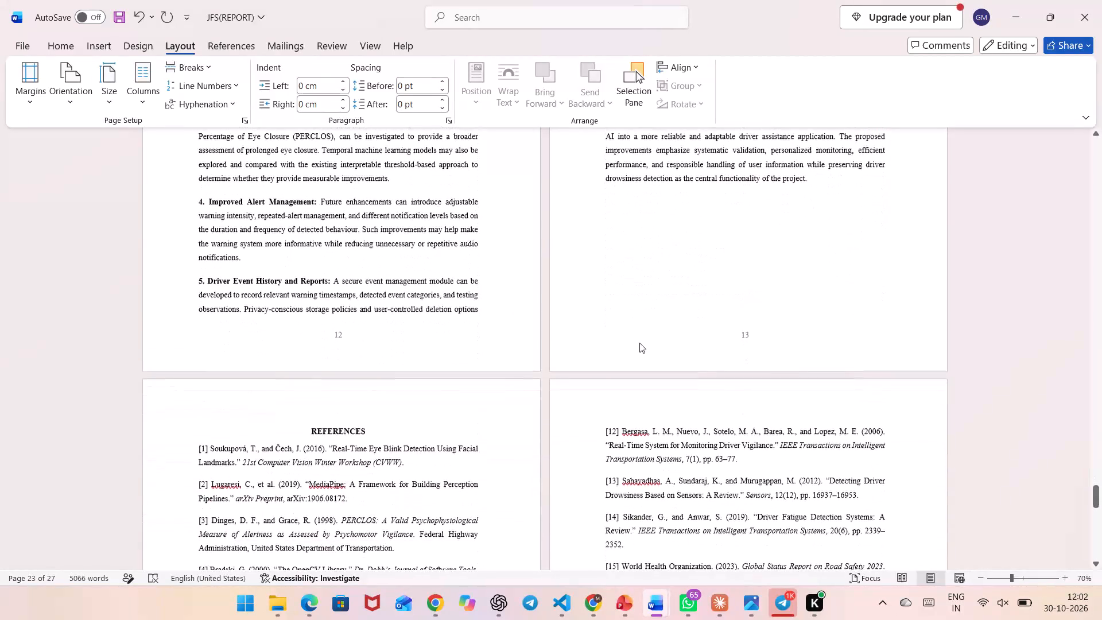
scroll(639, 343, "down", 1)
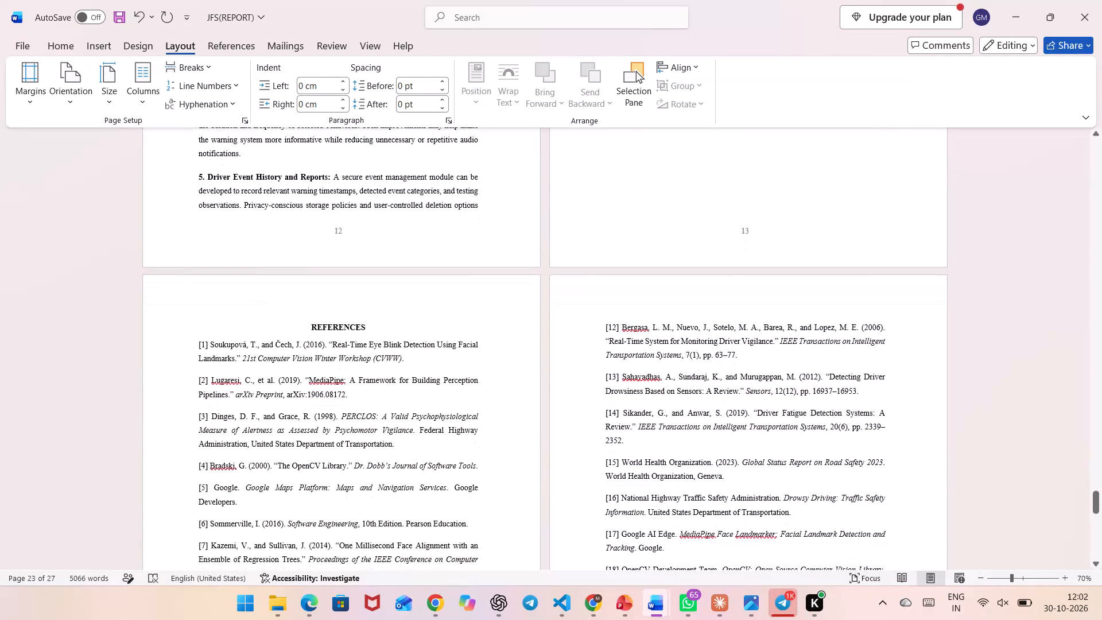
scroll(639, 343, "down", 2)
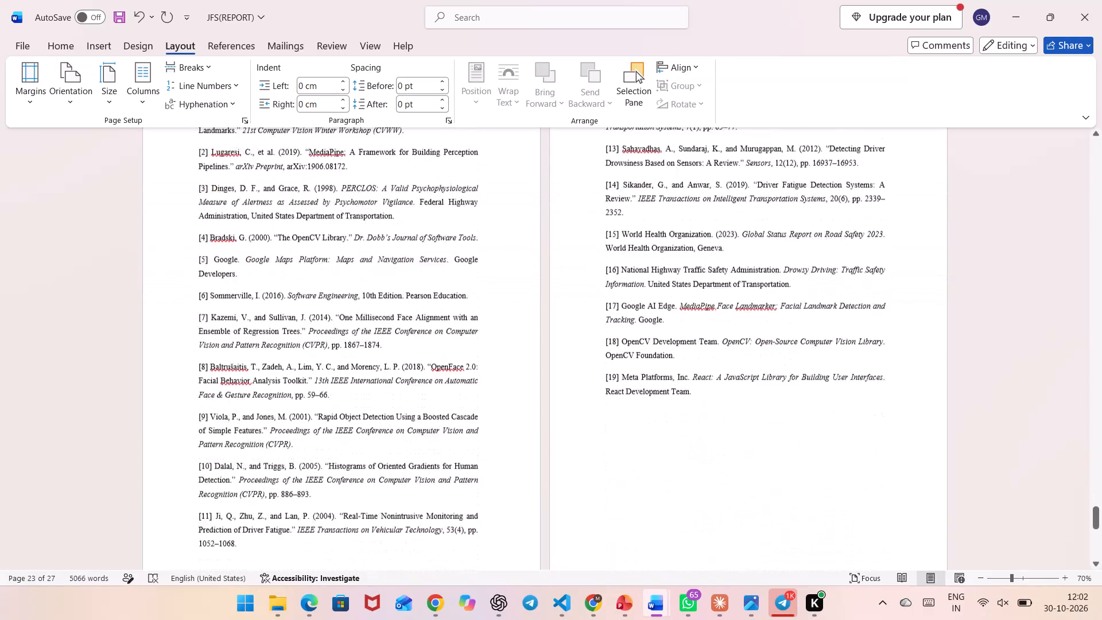
scroll(639, 343, "up", 3)
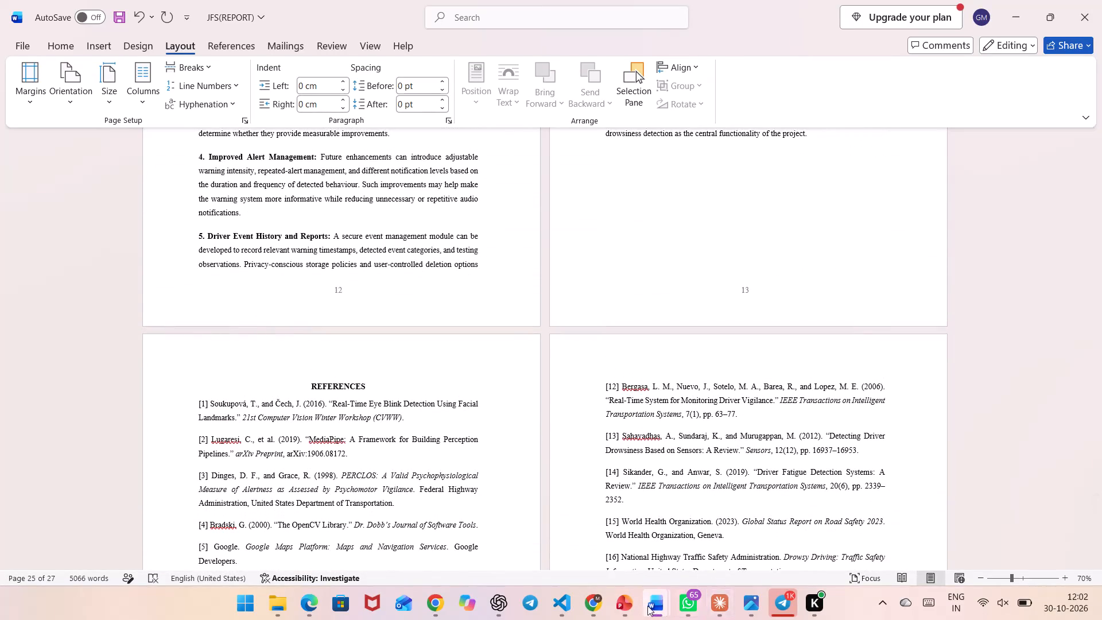
Return to the SmartMed report and set the Abstract text and Keywords to 1.5 line spacing.
left_click(584, 523)
scroll(584, 365, "up", 1)
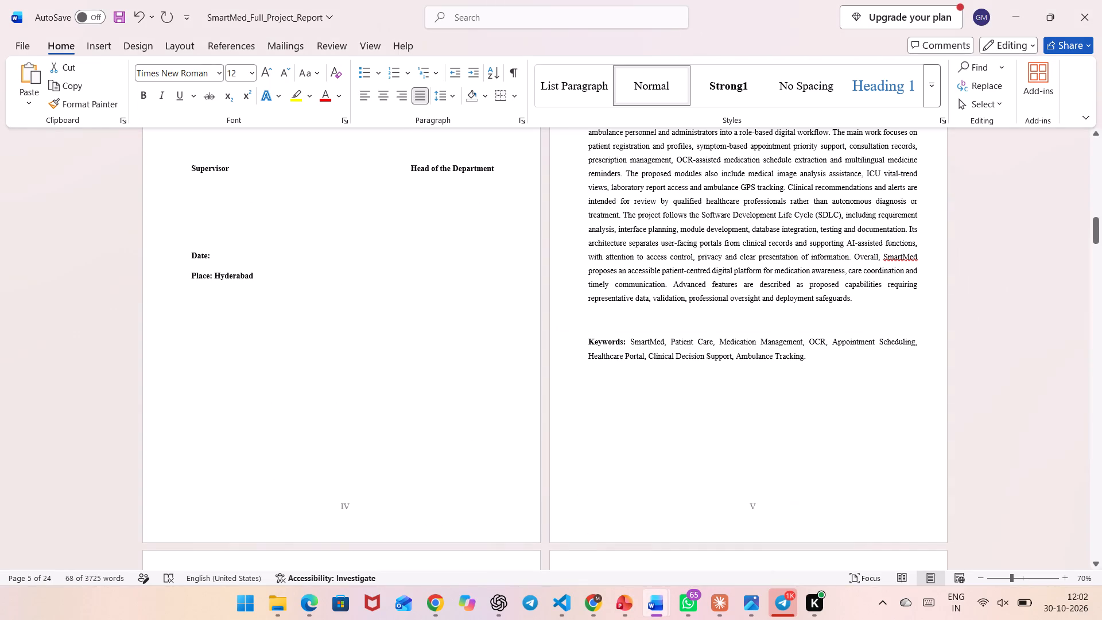
scroll(584, 365, "up", 1)
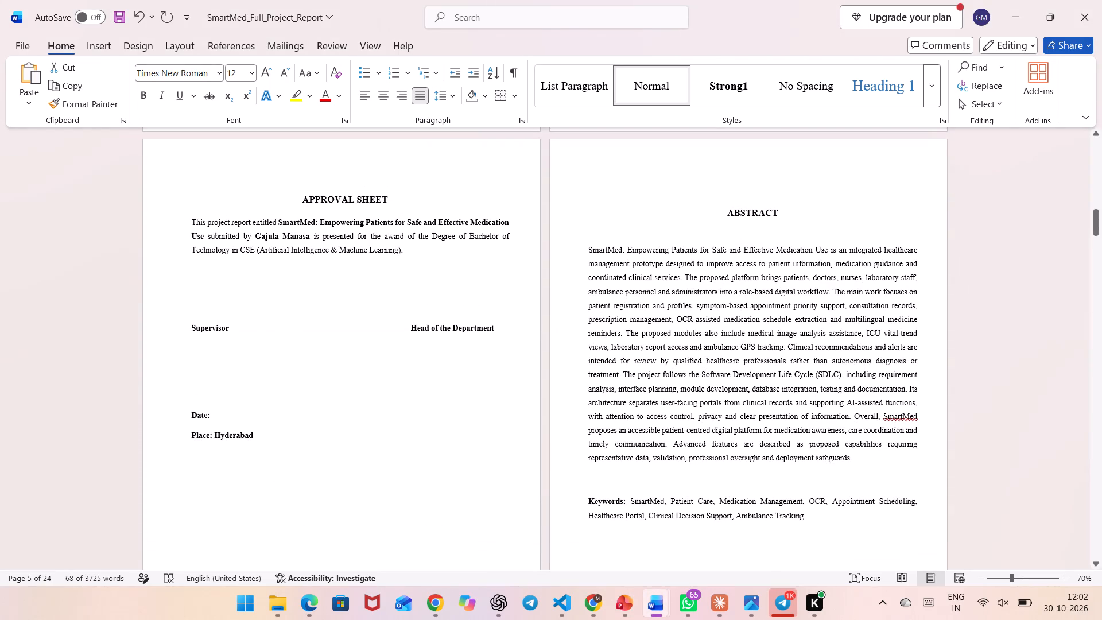
scroll(584, 365, "down", 2)
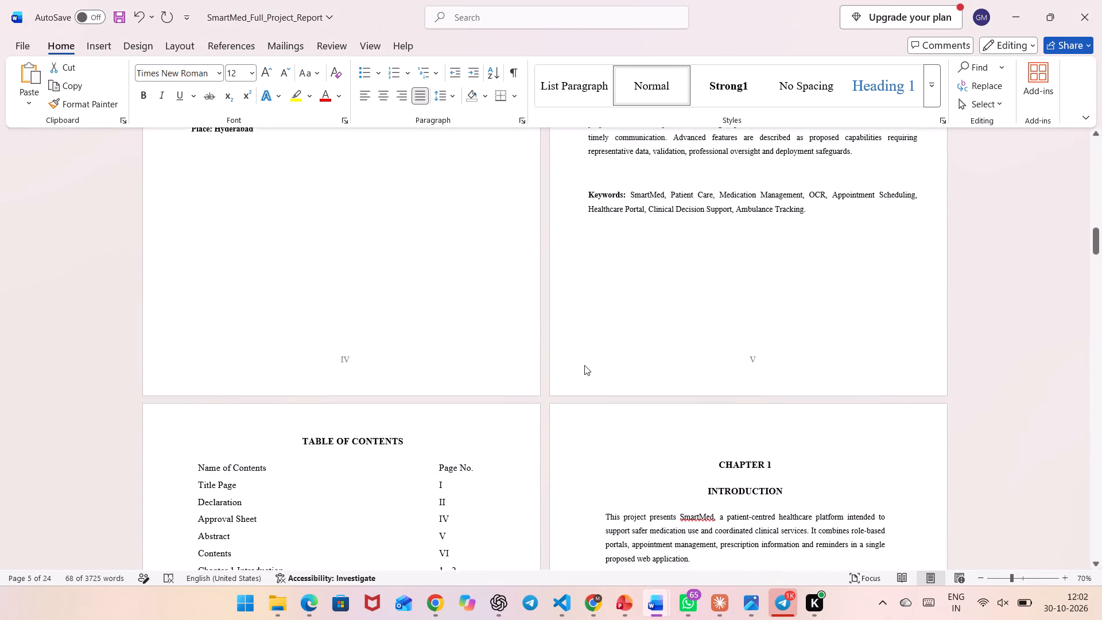
scroll(584, 365, "up", 2)
scroll(630, 296, "up", 1)
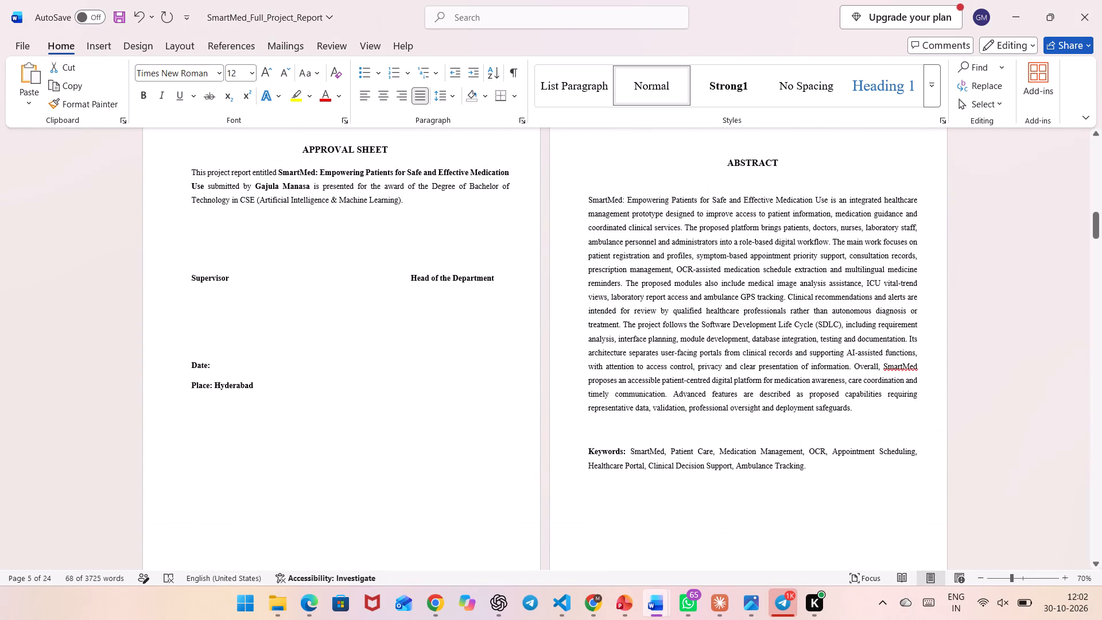
left_click_drag(590, 200, 807, 470)
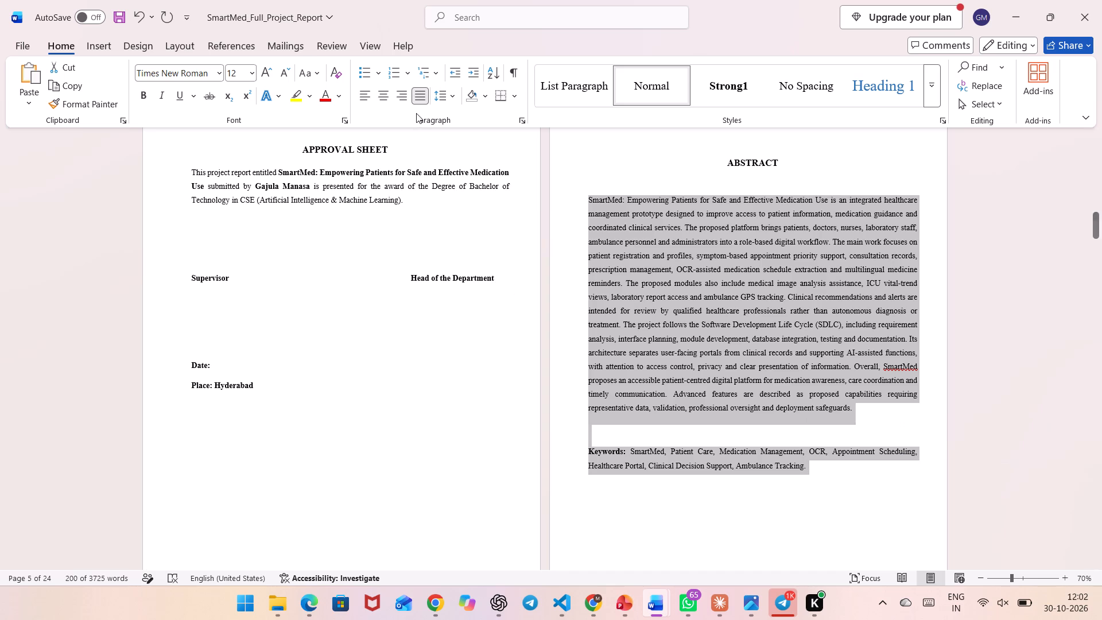
left_click(452, 98)
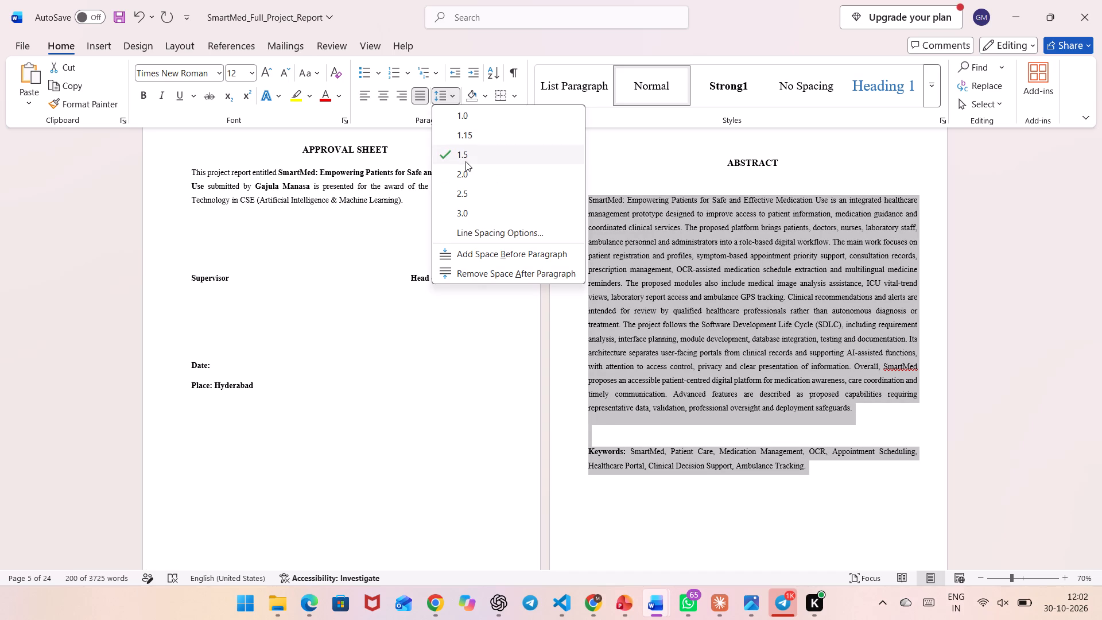
left_click(465, 161)
left_click(968, 321)
Review the SmartMed report's page layout from the Abstract through the Table of Contents to Chapter 3.
scroll(968, 321, "down", 1)
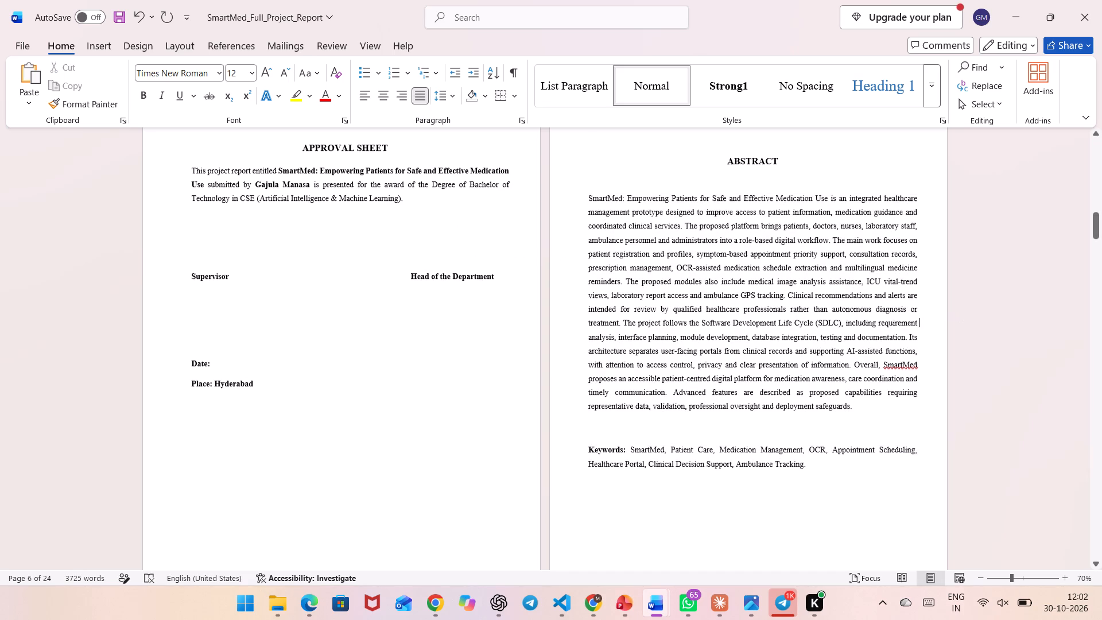
scroll(968, 321, "down", 1)
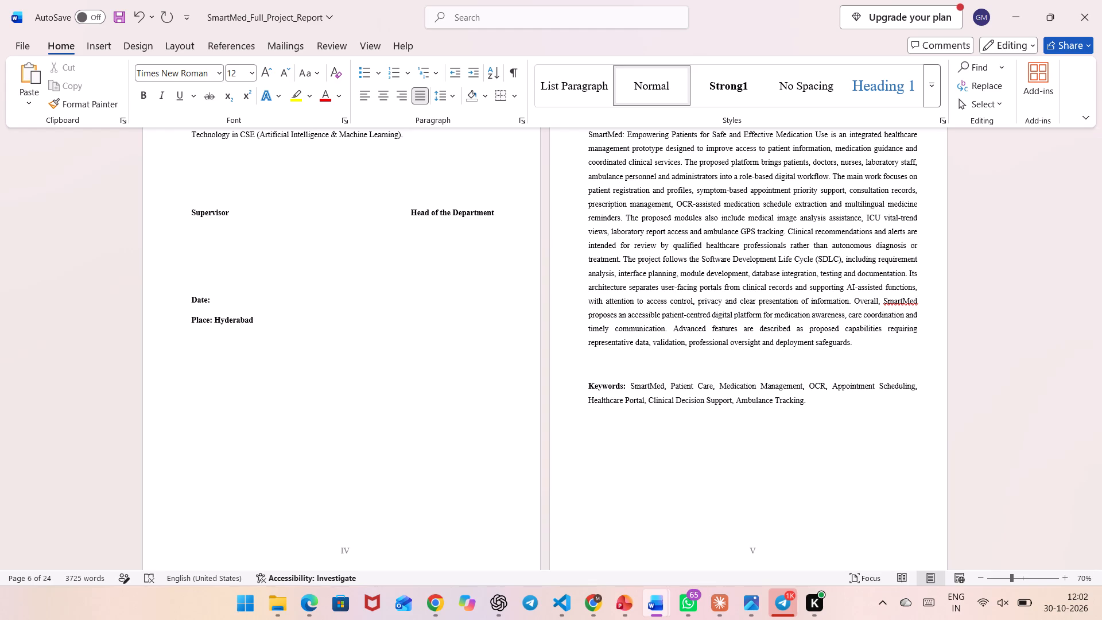
scroll(660, 484, "down", 4)
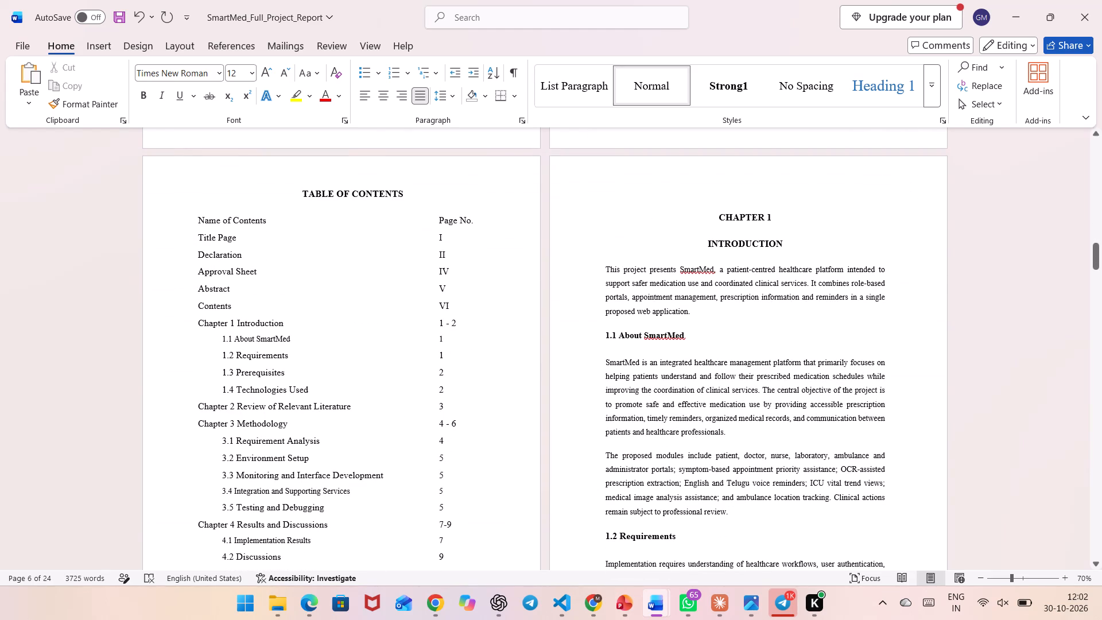
scroll(553, 484, "down", 2, "ctrl")
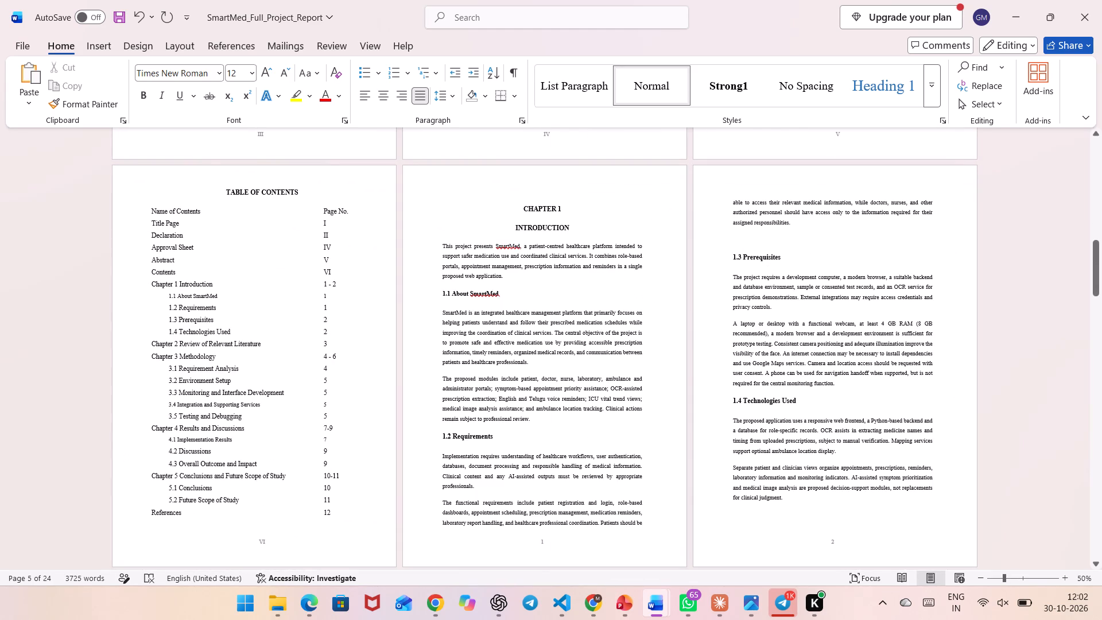
scroll(553, 484, "down", 2)
scroll(553, 484, "right", 1)
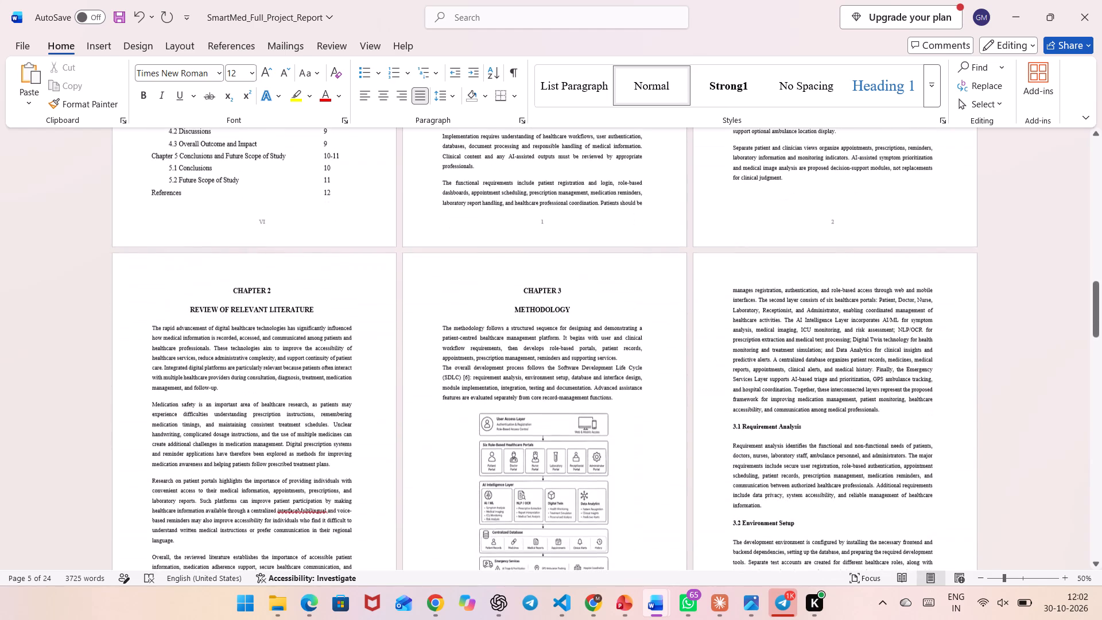
scroll(553, 484, "right", 1)
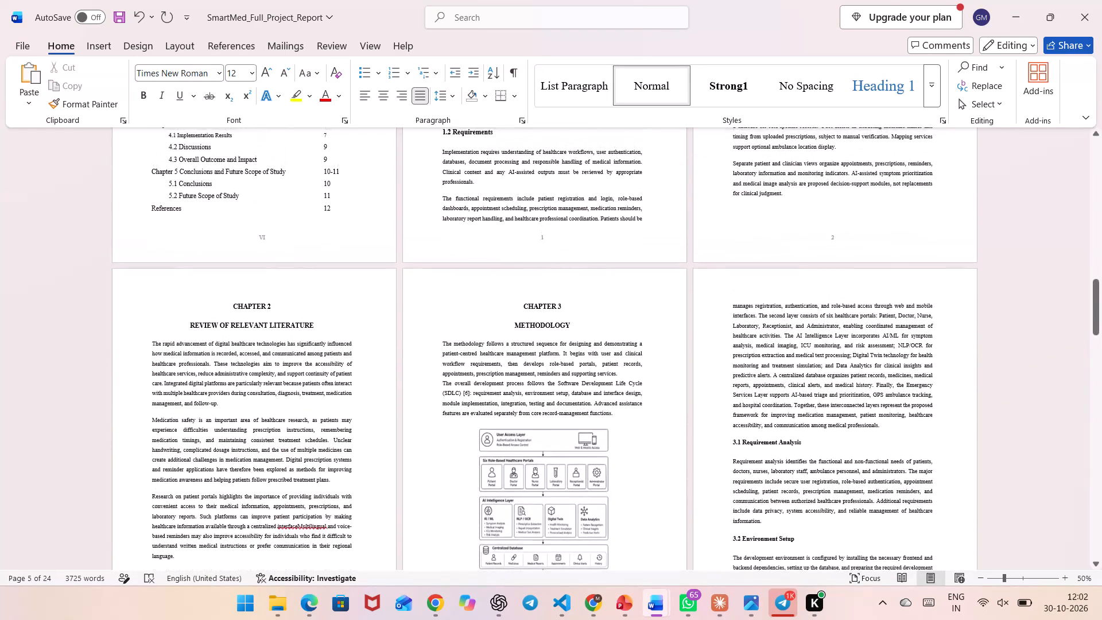
Update the Table of Contents page numbers: 5 for sections 3.1 and 3.2, and 6 for sections 3.3, 3.4 and 3.5.
scroll(396, 391, "up", 1)
left_click(326, 146)
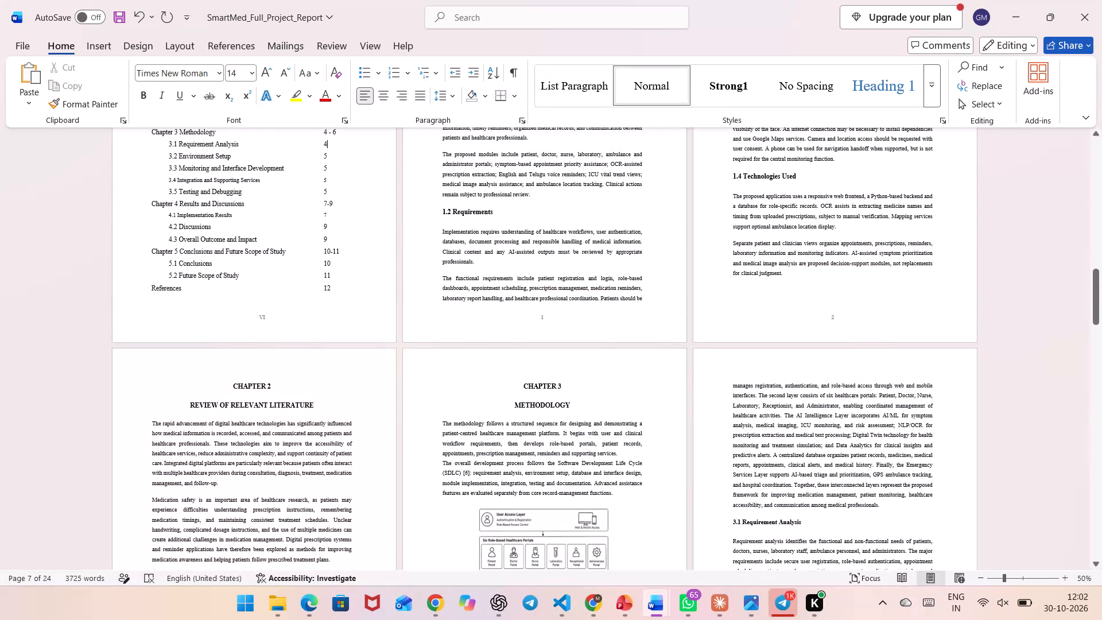
key("BackSpace")
key("5")
key("Down")
key("BackSpace")
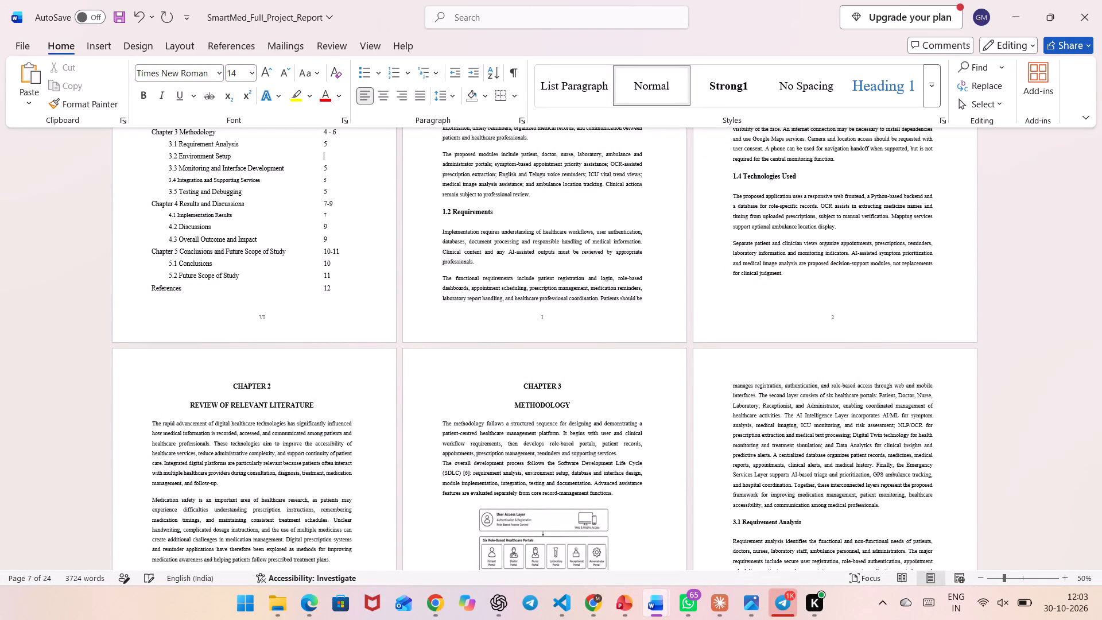
key("5")
key("Down")
key("BackSpace")
key("6")
key("Down")
key("BackSpace")
key("6")
key("Down")
key("BackSpace")
key("6")
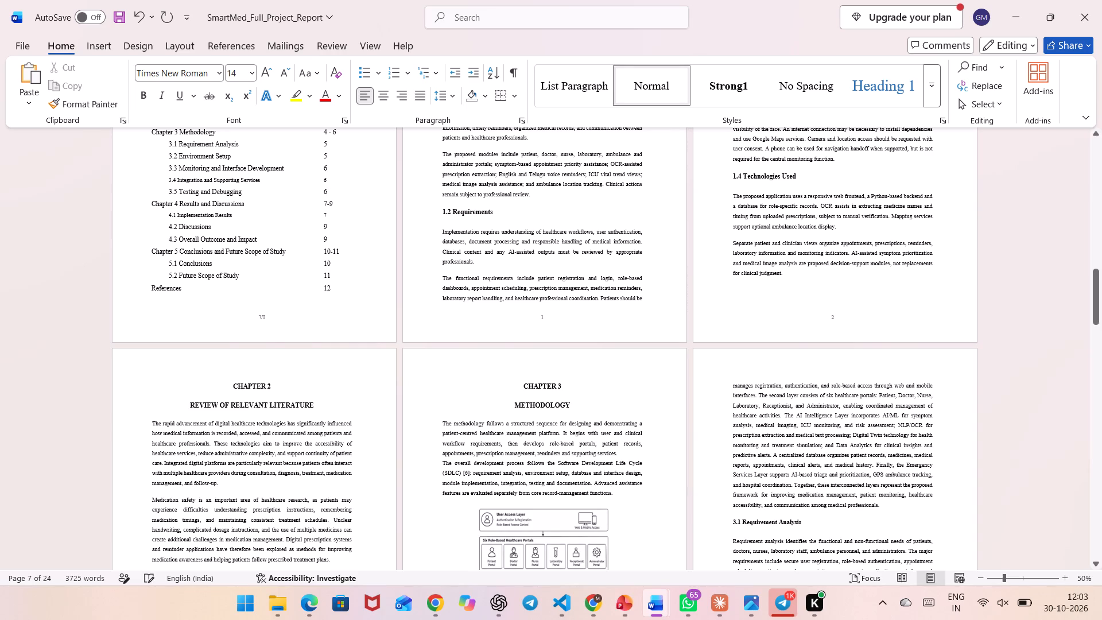
Check where Chapter 4 ends and set its Table of Contents page range to 7-10.
scroll(253, 192, "down", 4)
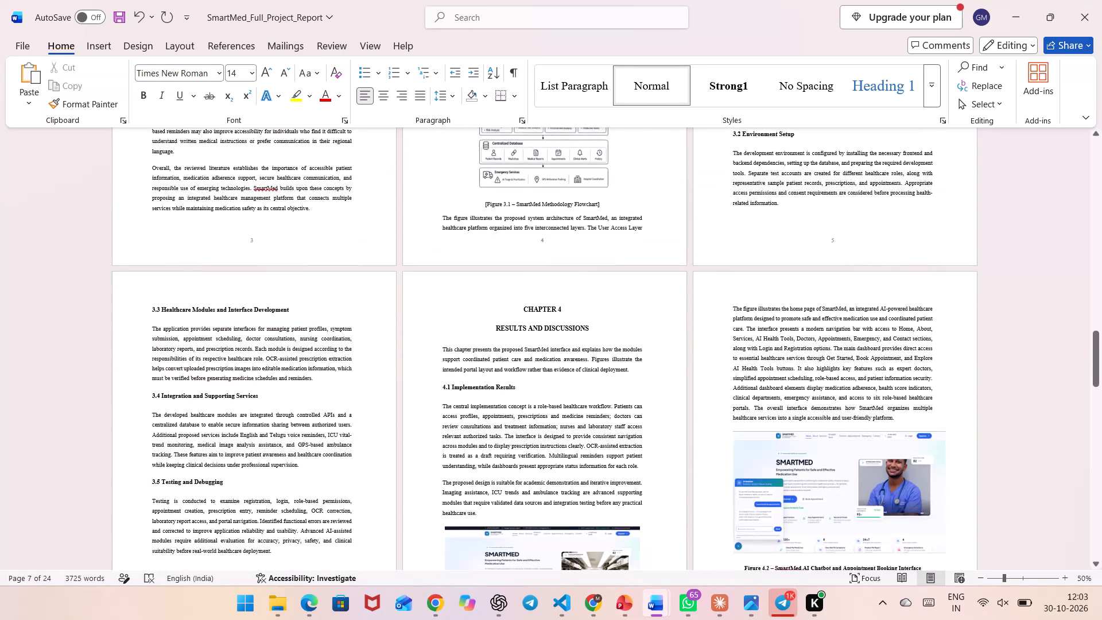
scroll(253, 192, "down", 4)
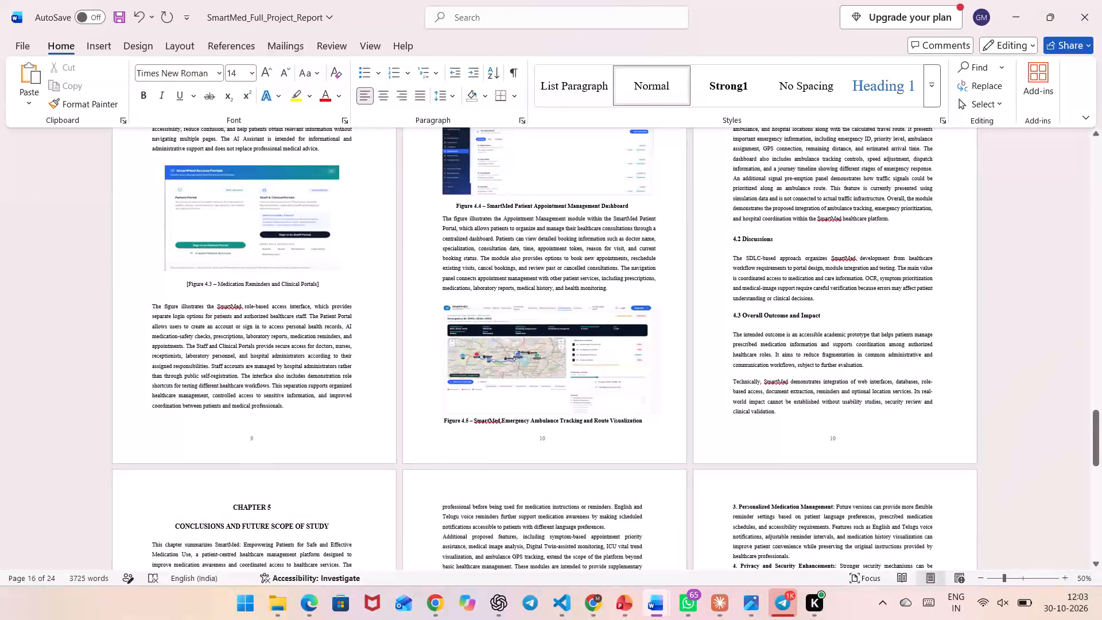
scroll(590, 351, "up", 6)
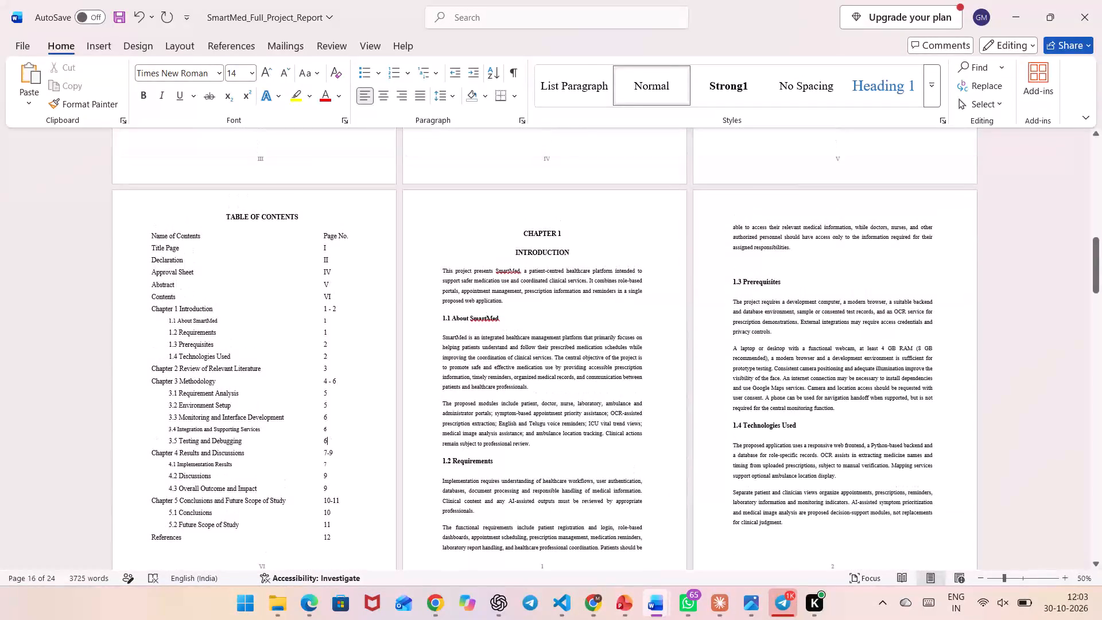
left_click(332, 452)
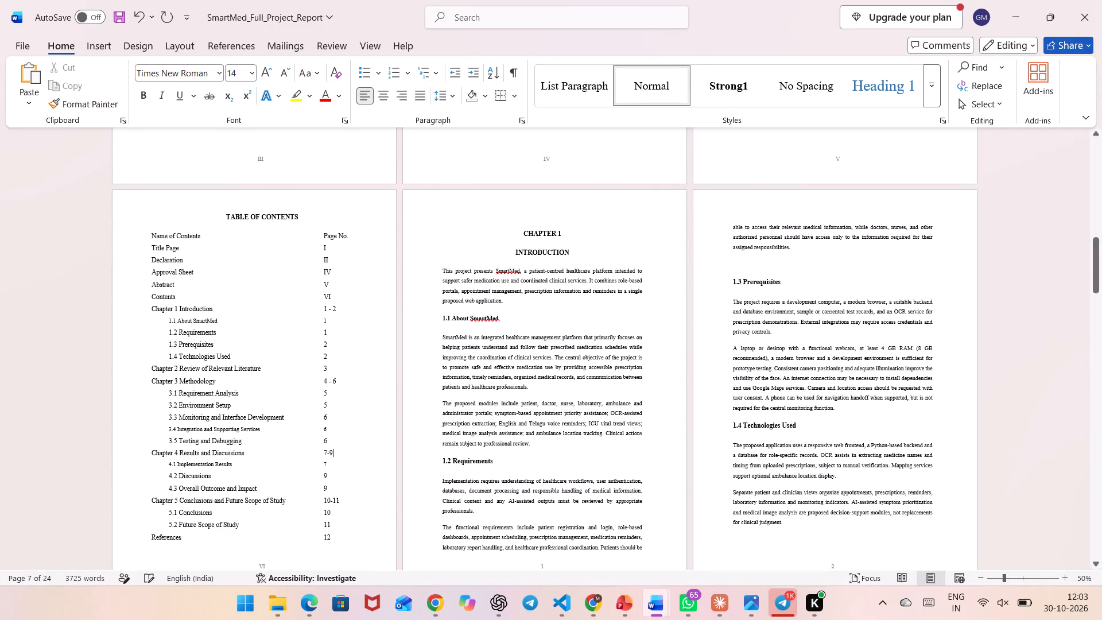
key("BackSpace")
type("10")
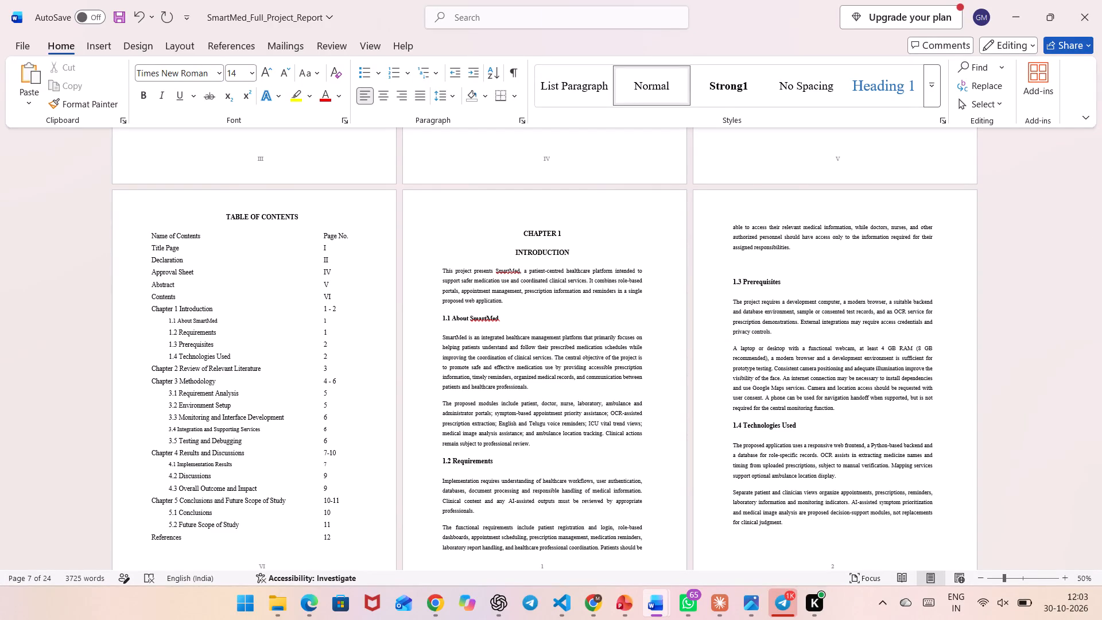
Examine the footer page numbers across Chapter 4, Chapter 5 and the References.
scroll(270, 469, "down", 20)
scroll(270, 469, "down", 7)
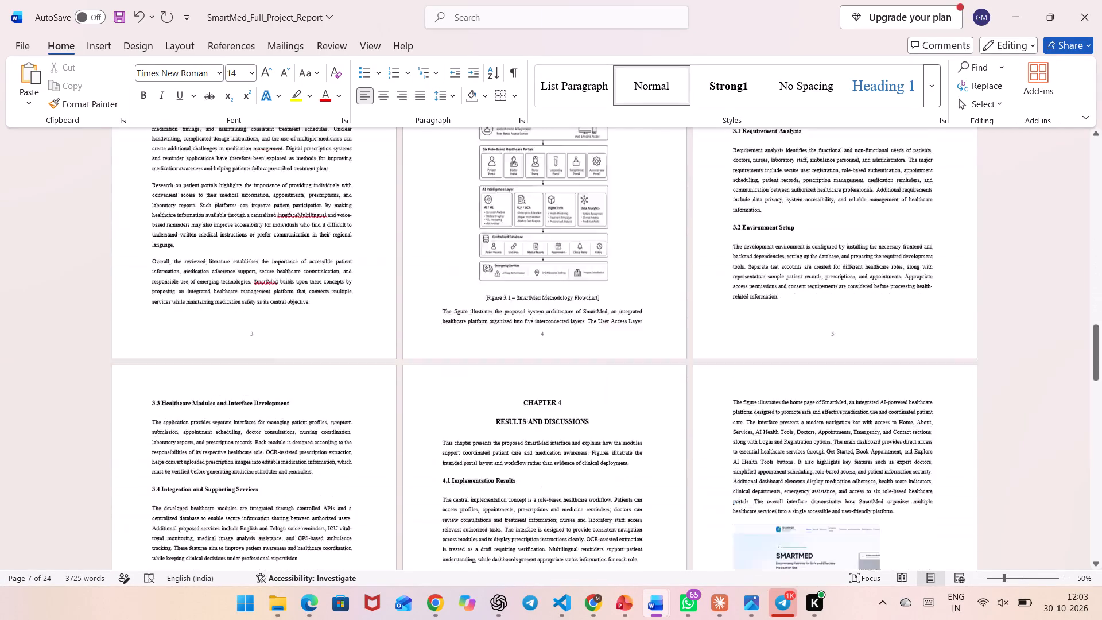
scroll(270, 469, "down", 11)
scroll(270, 469, "up", 1)
scroll(474, 405, "up", 1)
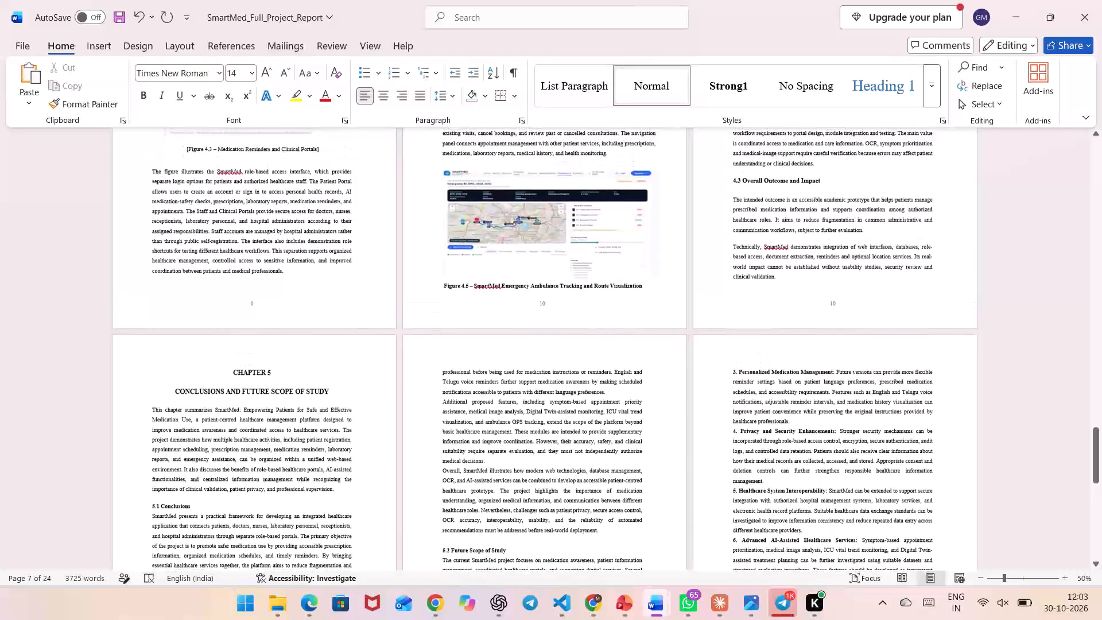
scroll(474, 405, "up", 2)
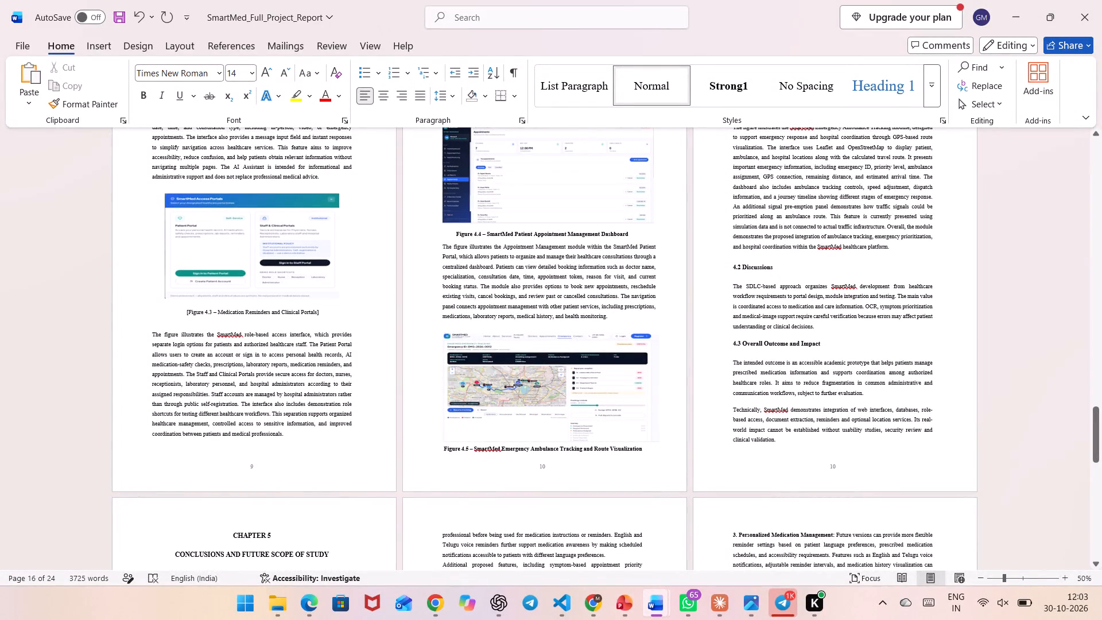
scroll(770, 319, "up", 1)
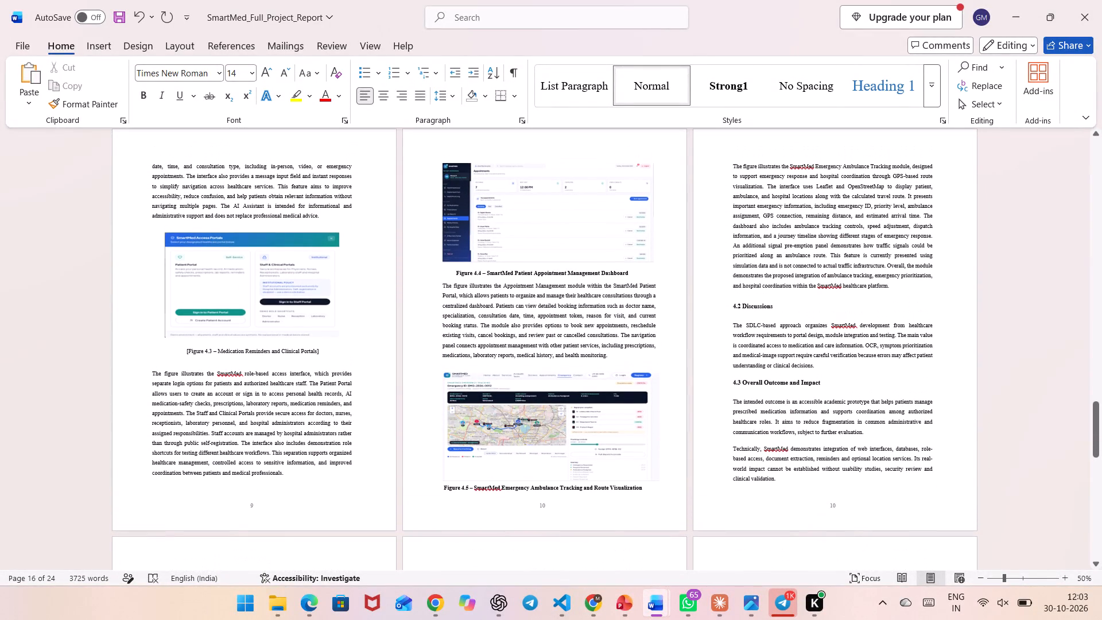
scroll(770, 319, "up", 1)
scroll(770, 319, "down", 4)
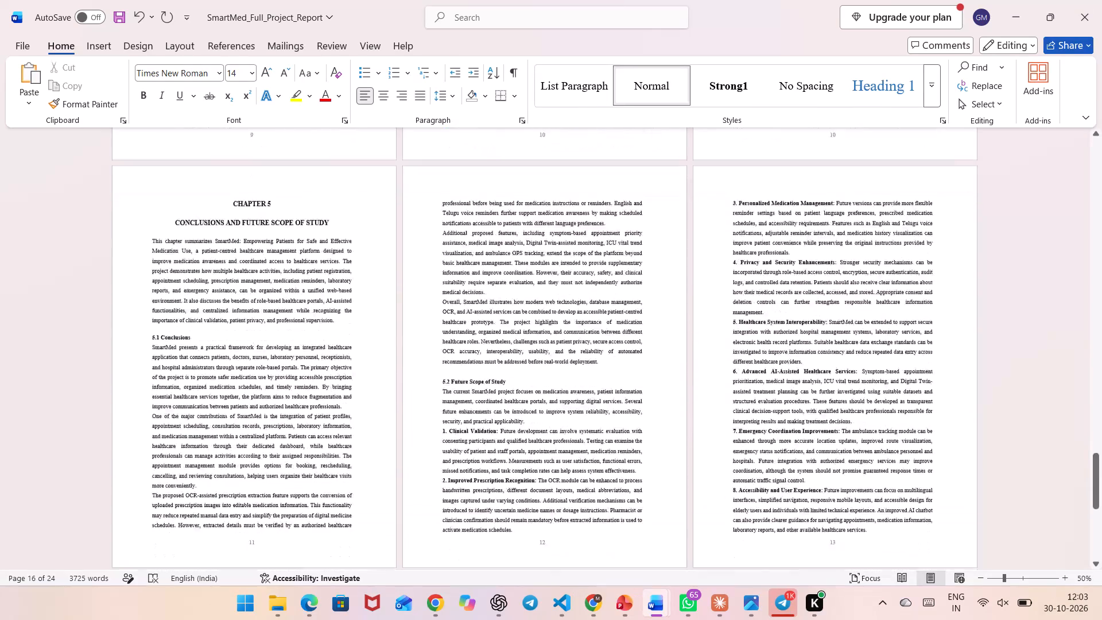
scroll(770, 319, "down", 1)
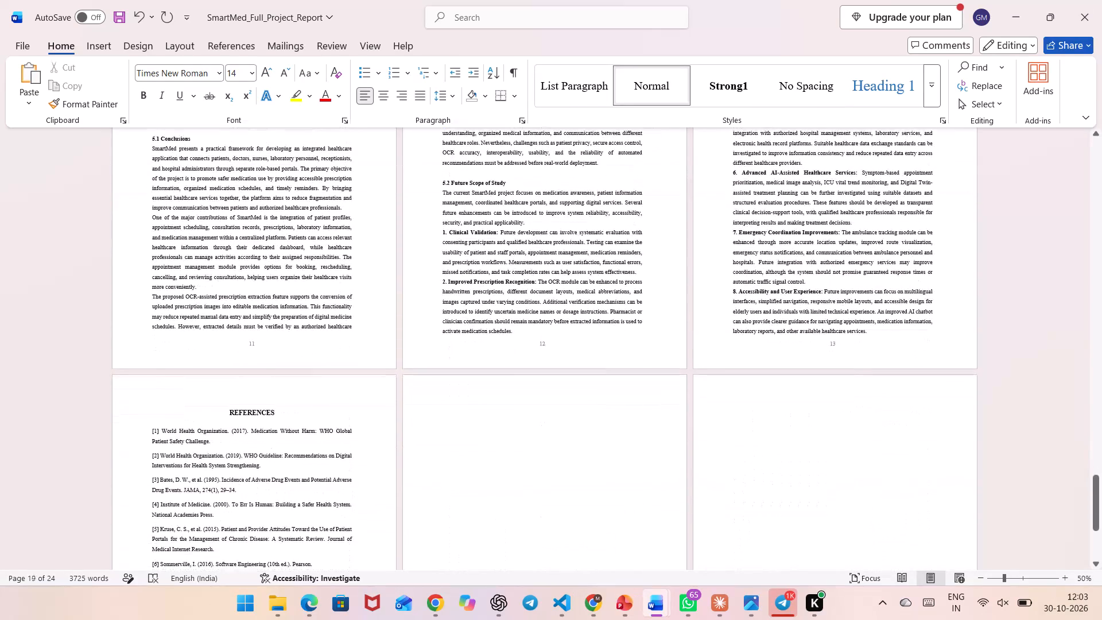
scroll(609, 366, "up", 2)
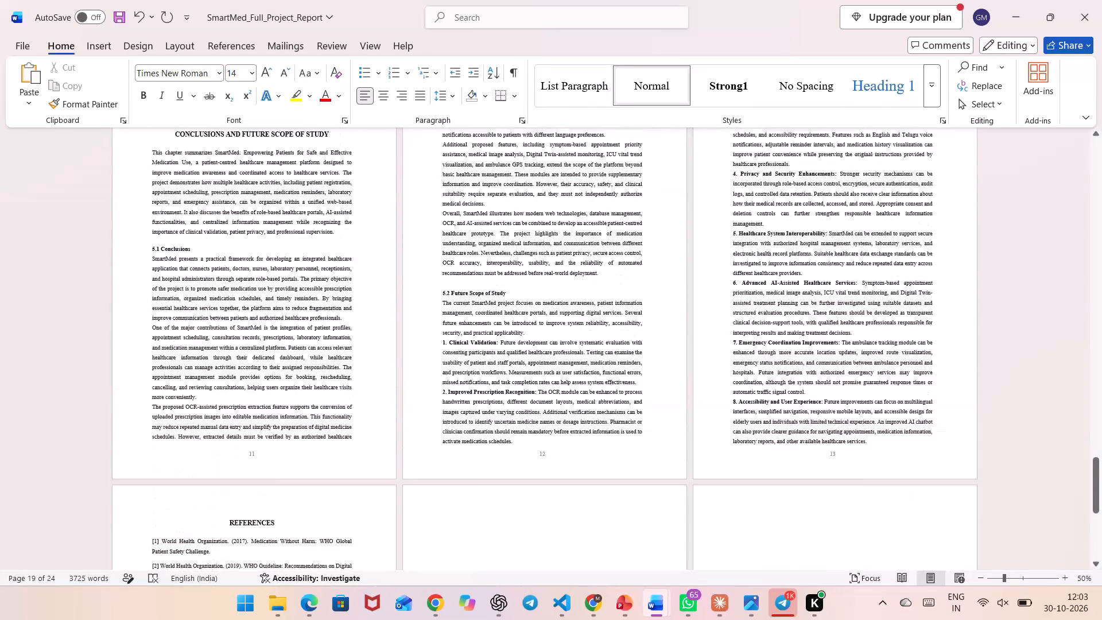
scroll(609, 366, "up", 2)
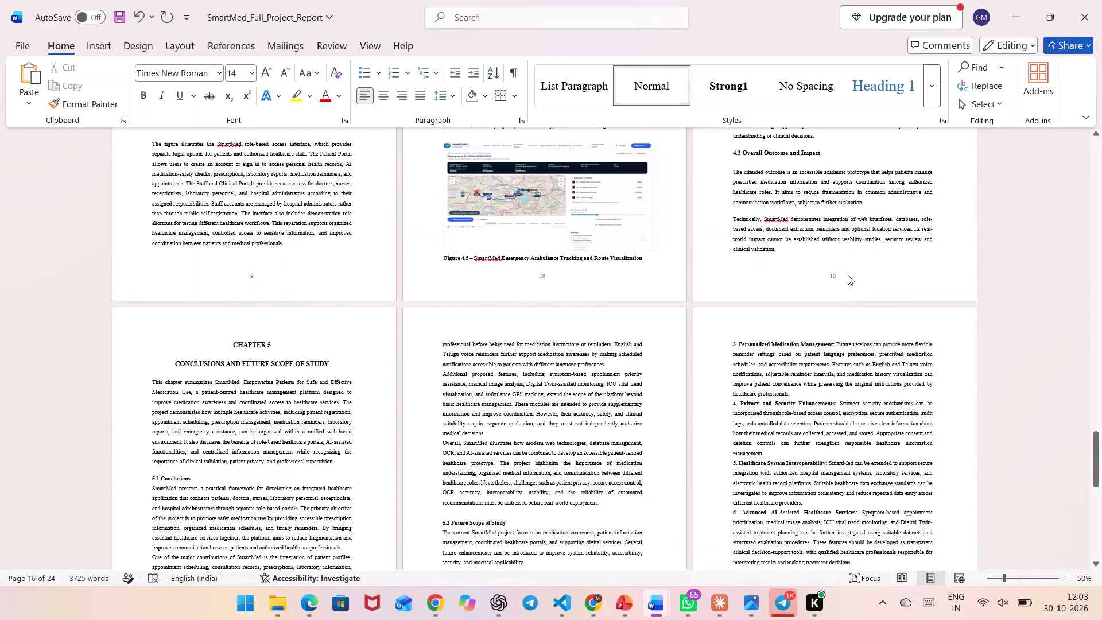
Set the page numbering to start at 11 for the section beginning on the 4.2 Discussions page, and close the footer.
scroll(681, 281, "up", 2)
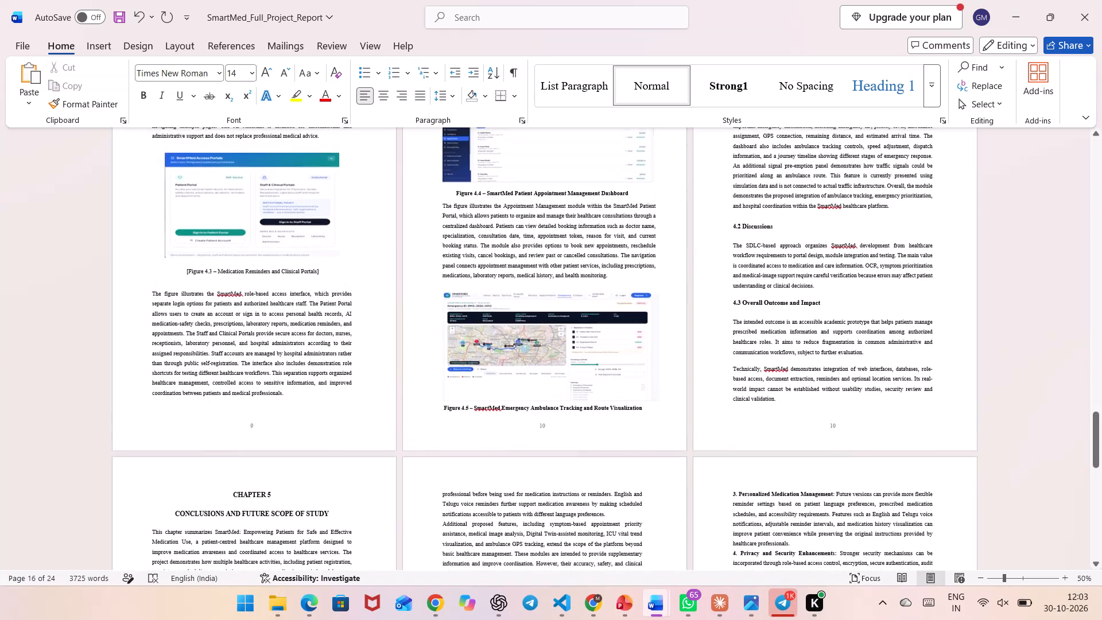
left_click(836, 424)
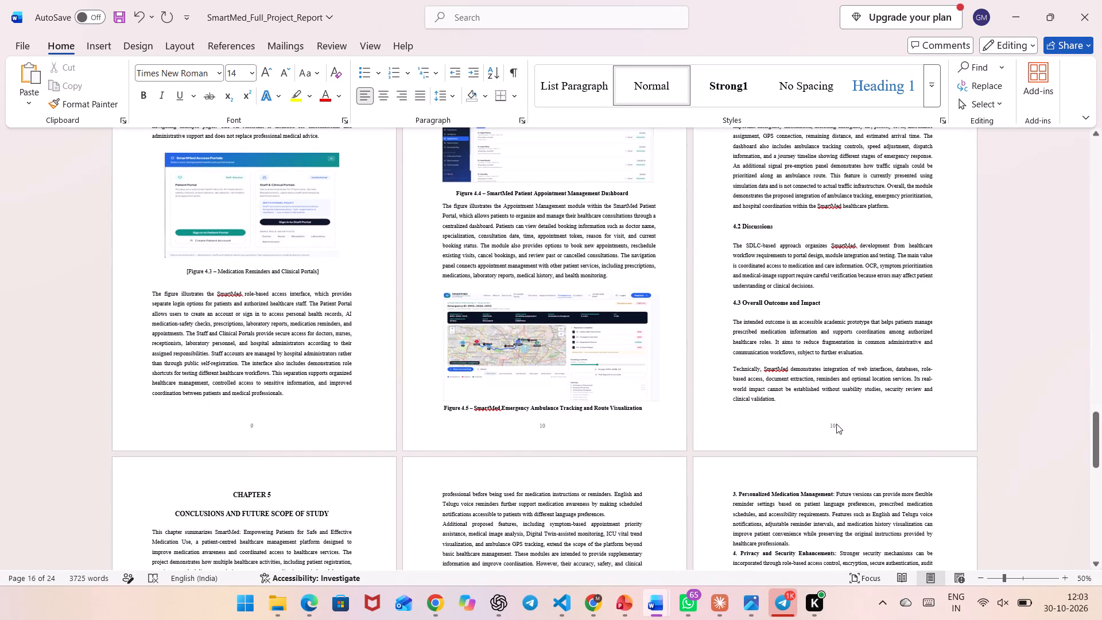
double_click(833, 424)
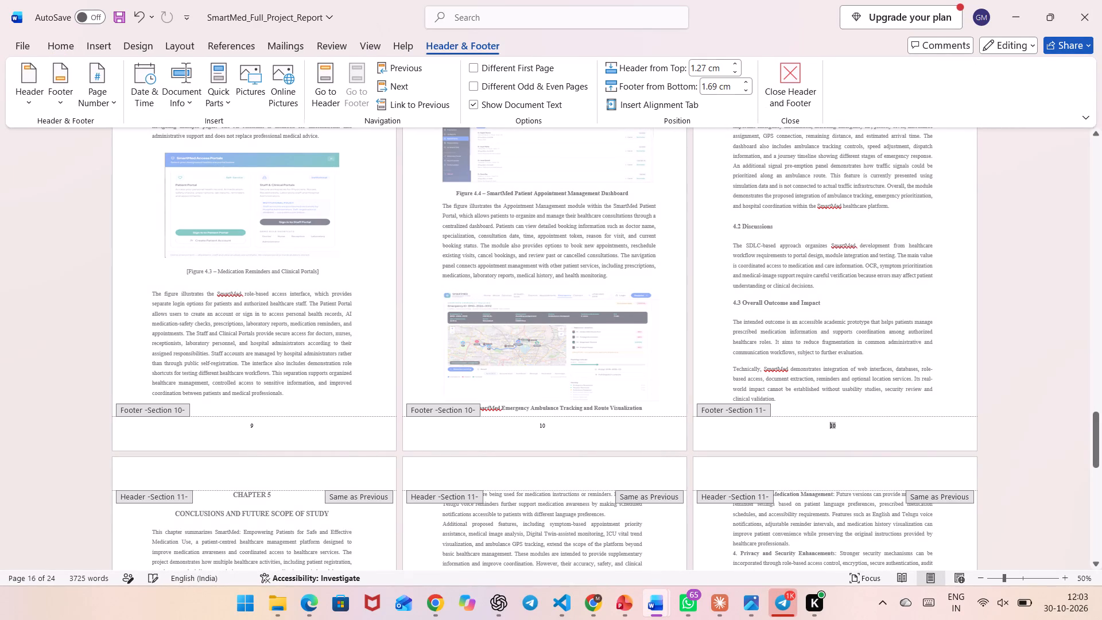
left_click(849, 426)
left_click(113, 103)
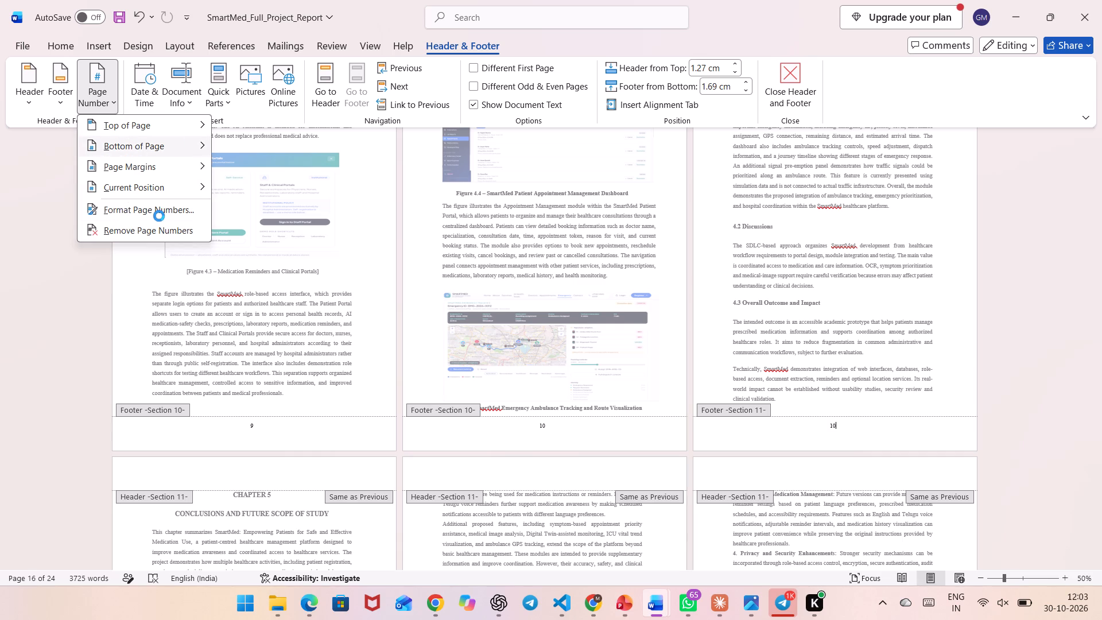
left_click(134, 215)
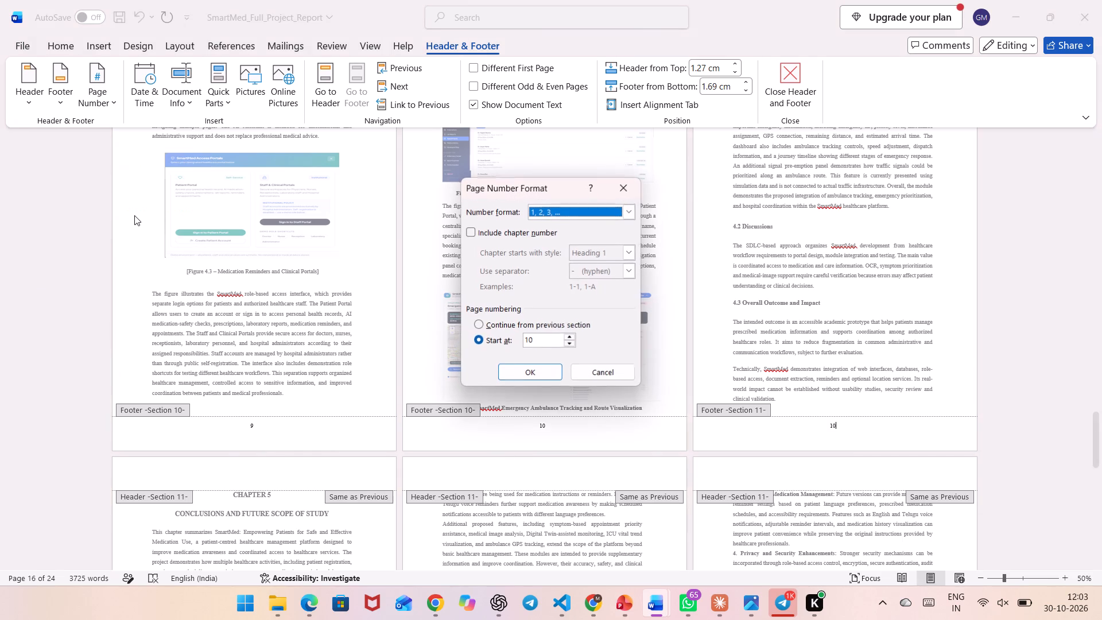
left_click(537, 340)
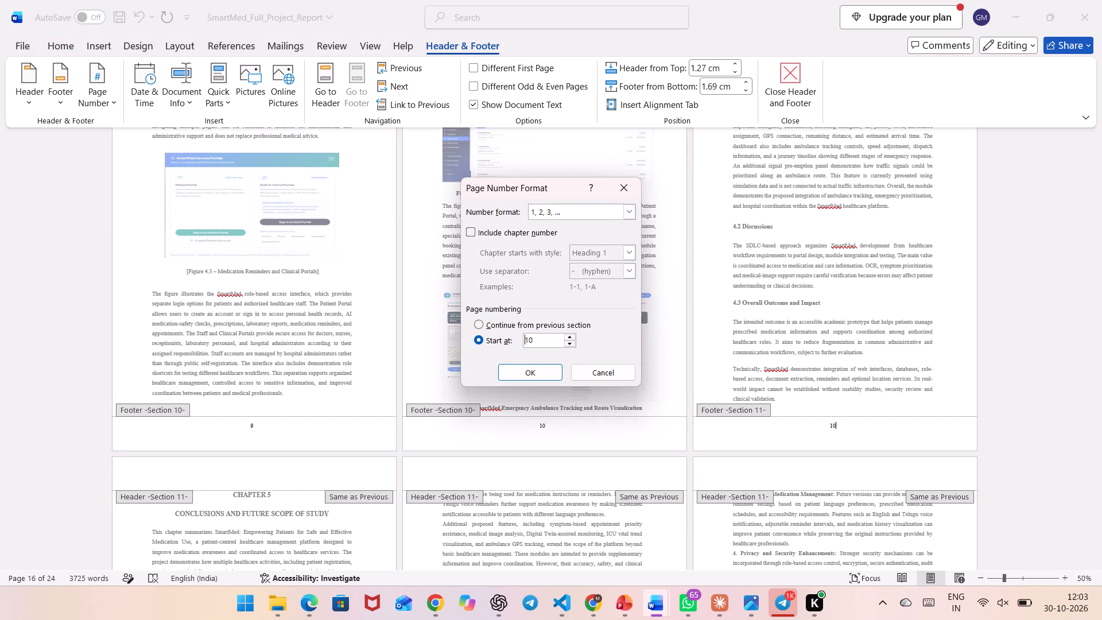
key("BackSpace")
key("1")
left_click(540, 367)
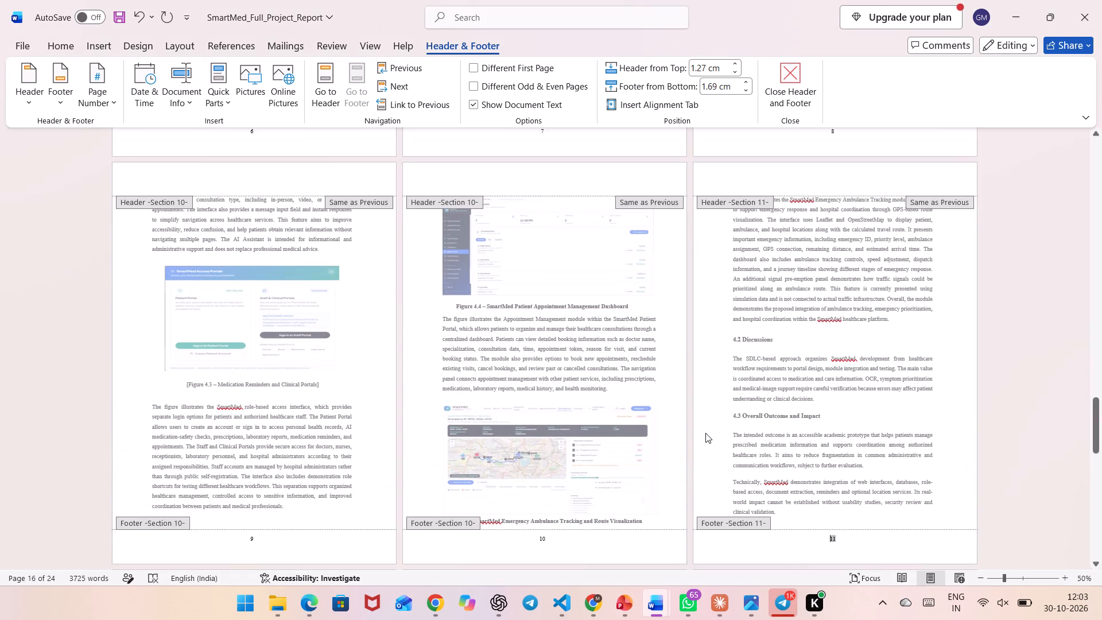
scroll(705, 433, "down", 5)
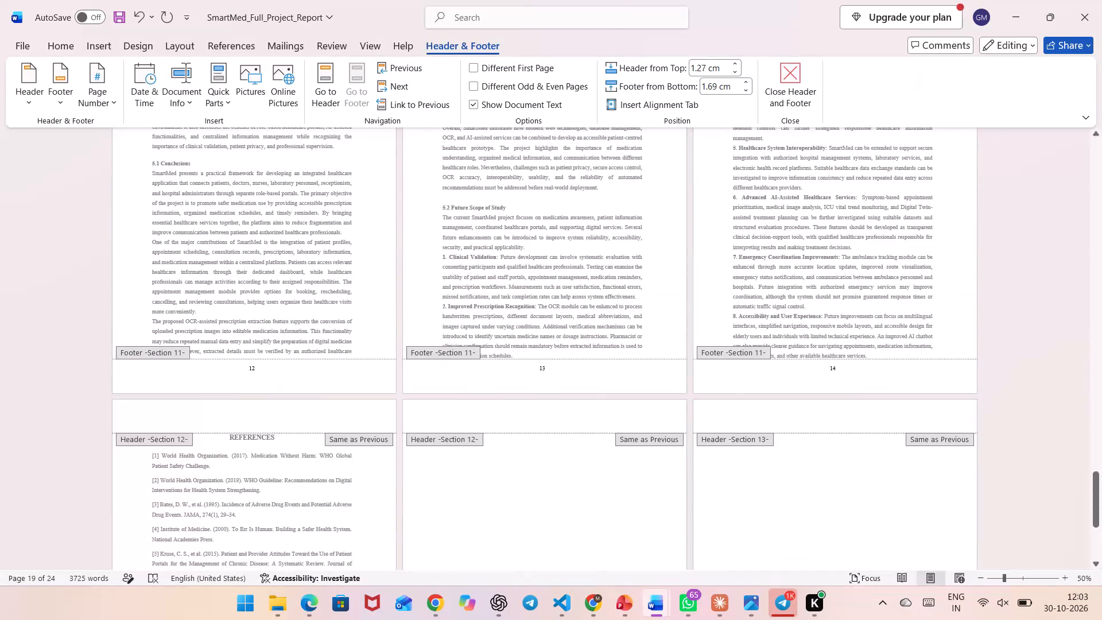
left_click(1015, 354)
left_click(784, 81)
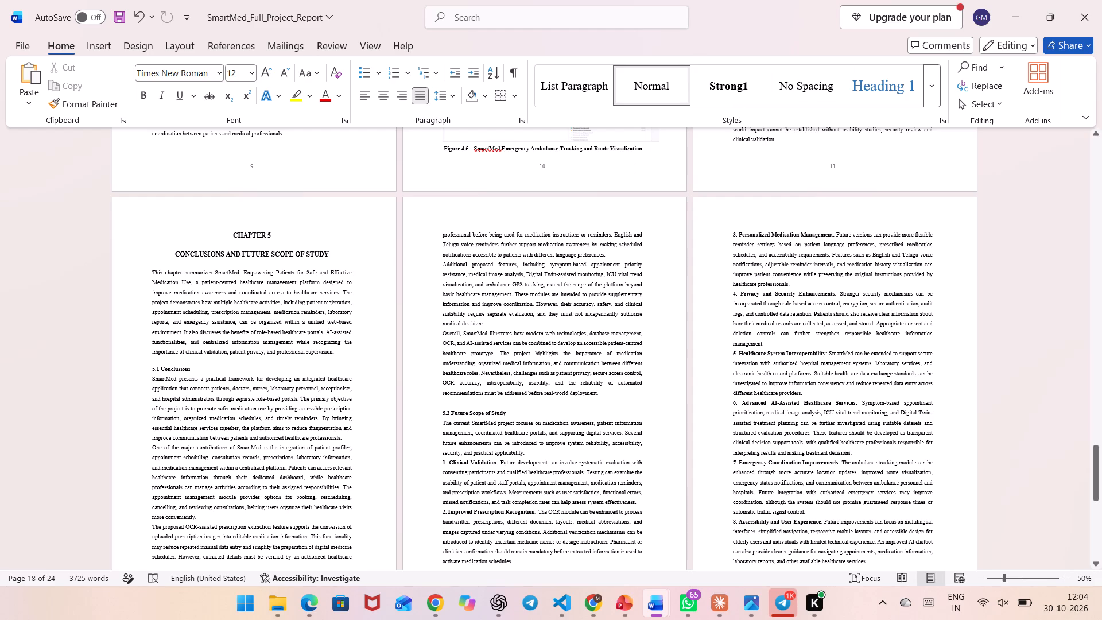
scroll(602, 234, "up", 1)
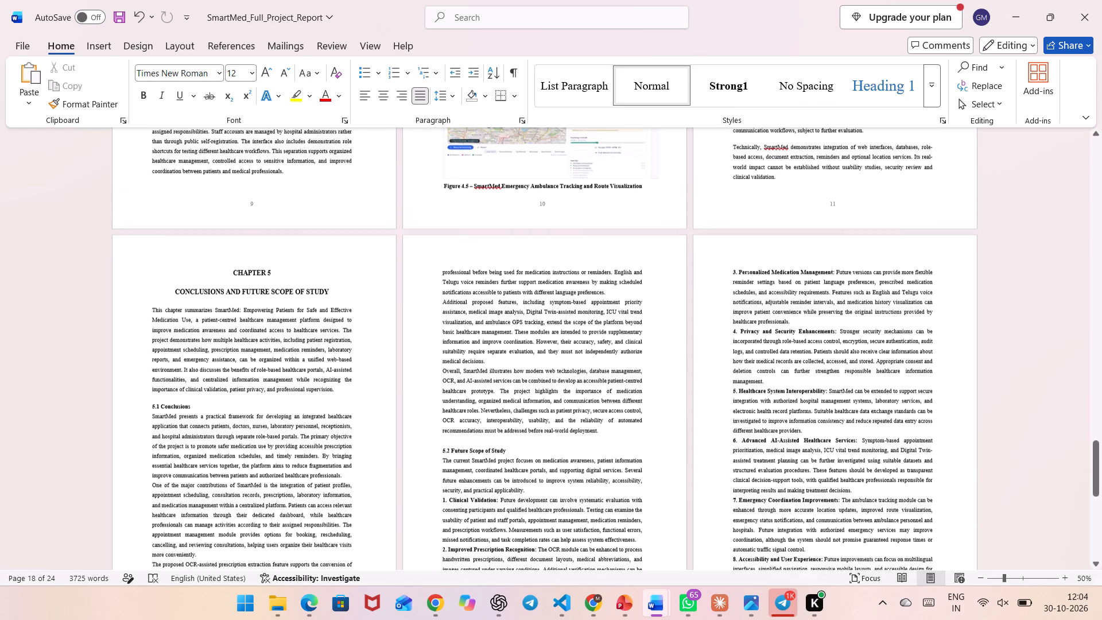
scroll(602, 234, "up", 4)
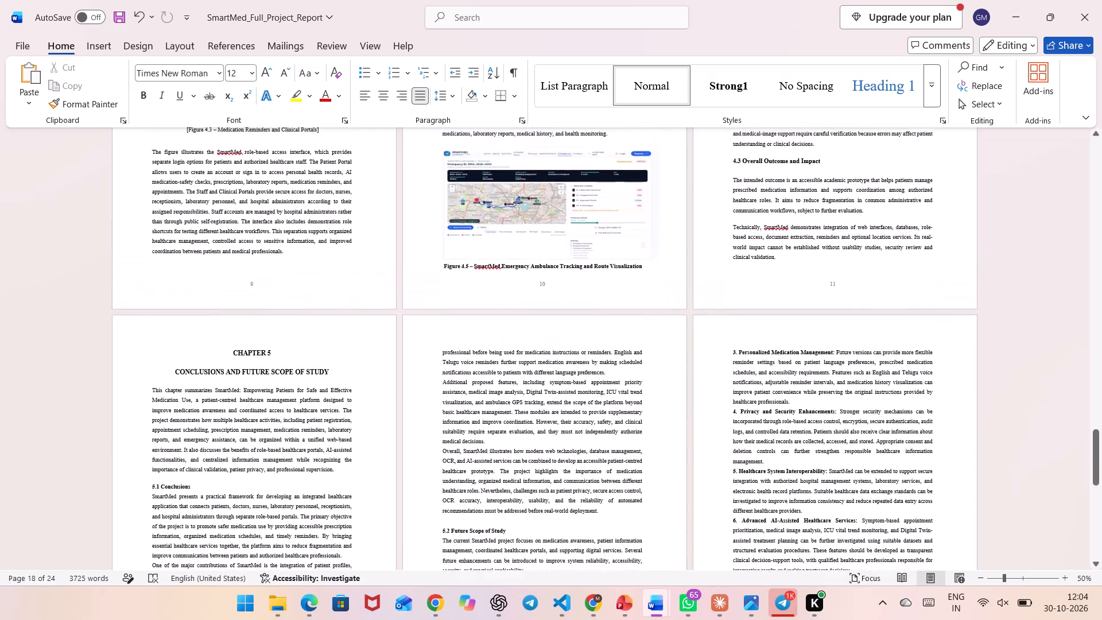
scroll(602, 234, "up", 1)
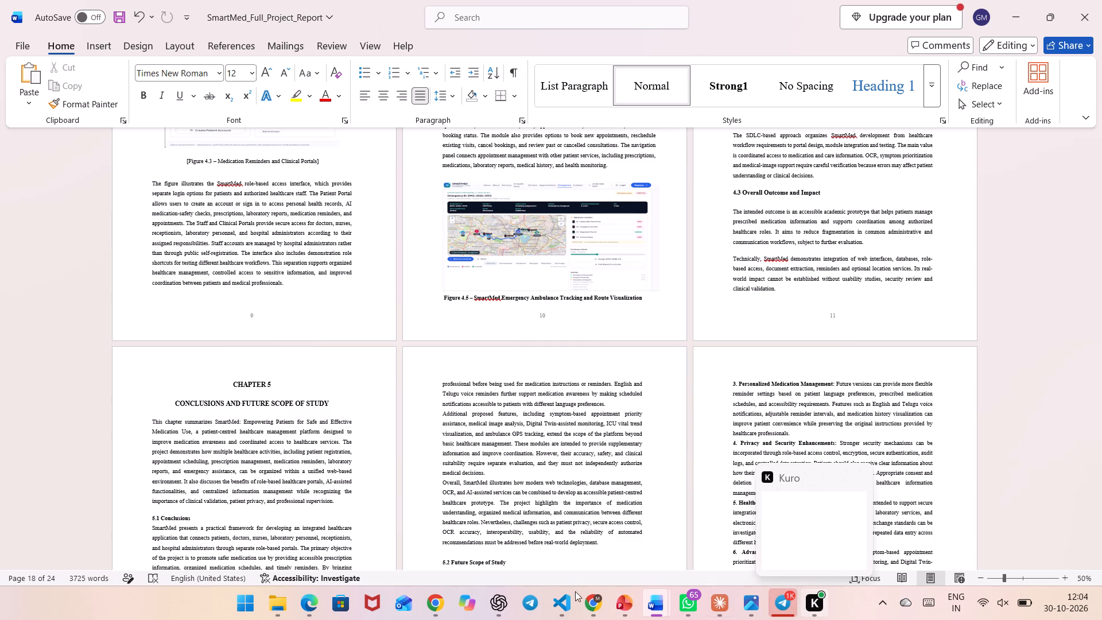
Put the computer to sleep.
left_click(235, 607)
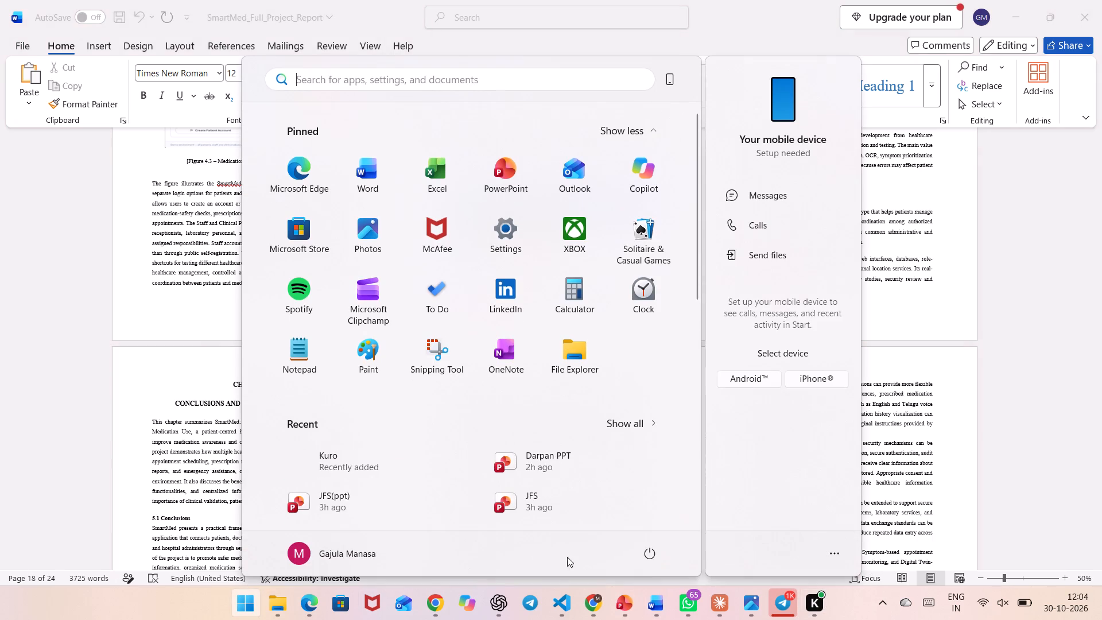
left_click(651, 561)
left_click(637, 478)
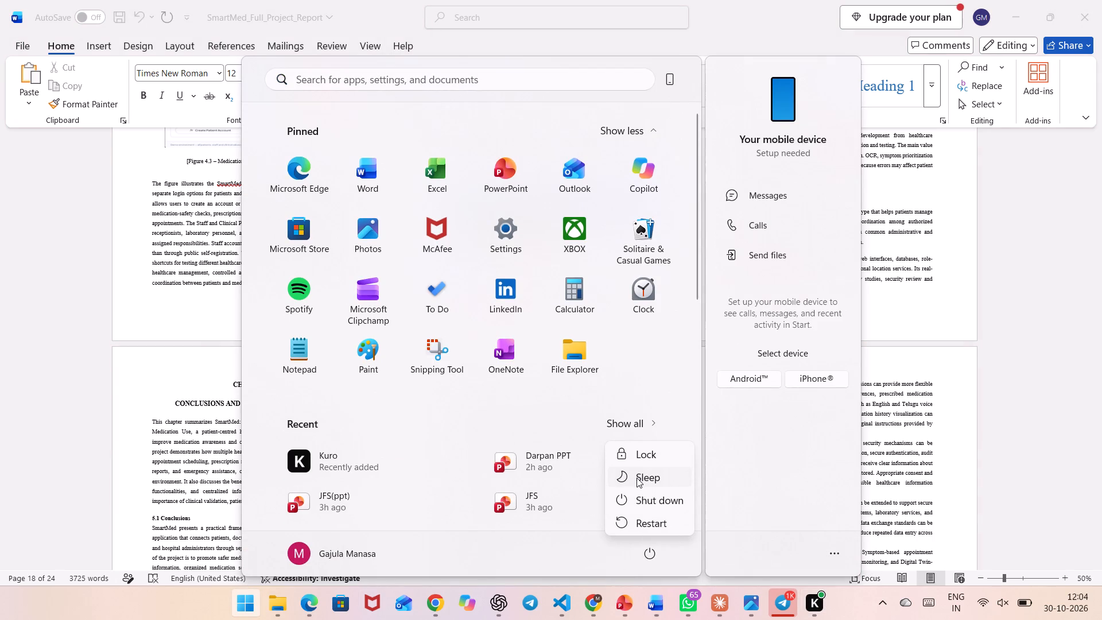